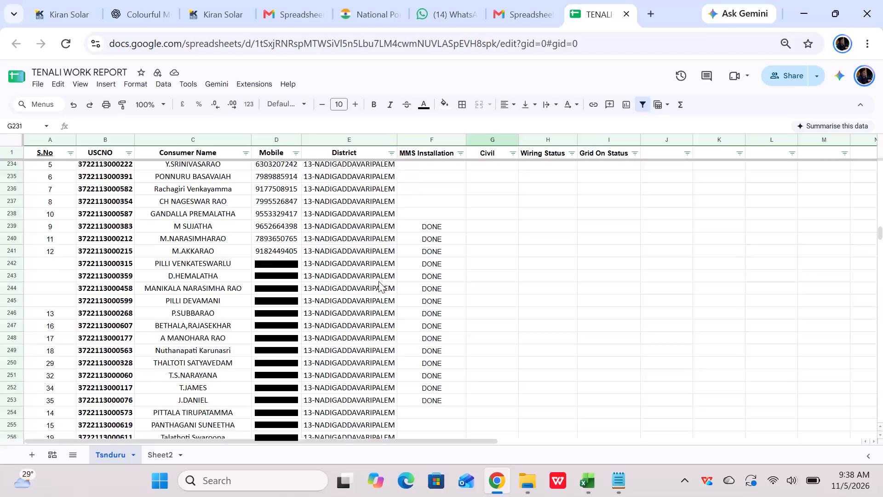
Cut rows 257 to 260, the 13-NADIGADDAVARIPALEM entries with serial numbers 22 to 25 marked DONE.
scroll(378, 281, down, 1)
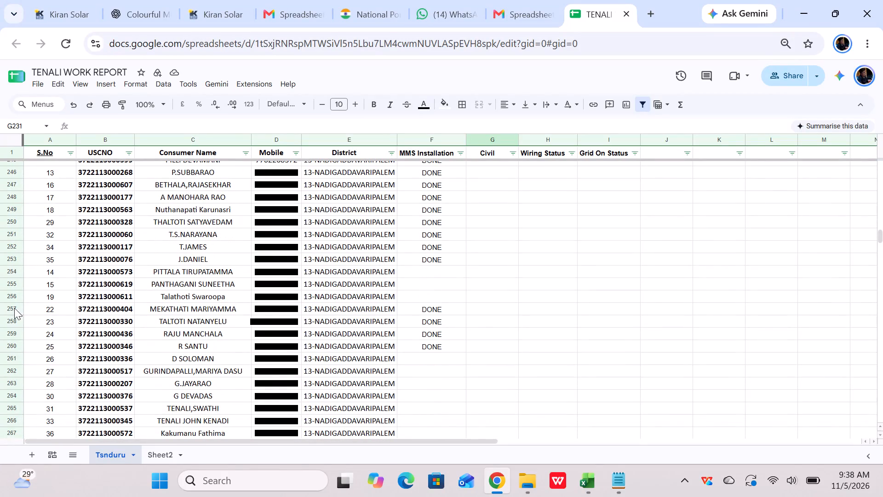
drag(11, 306, 23, 347)
key(ctrl+x)
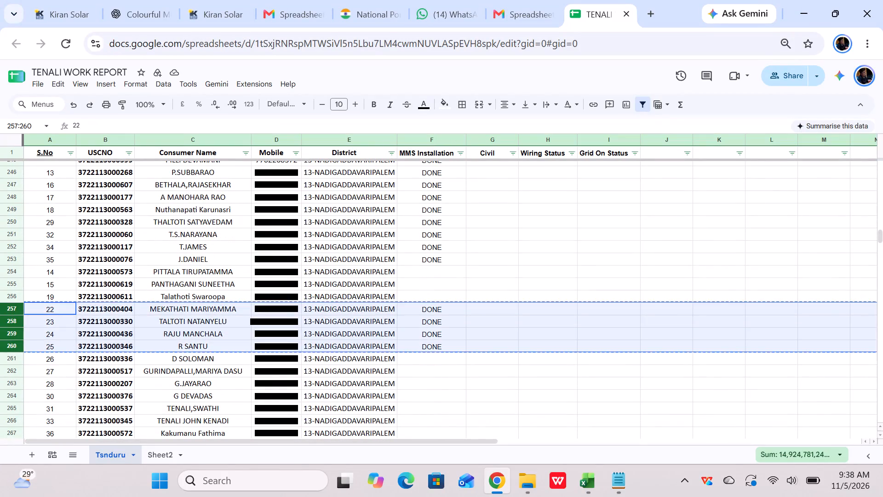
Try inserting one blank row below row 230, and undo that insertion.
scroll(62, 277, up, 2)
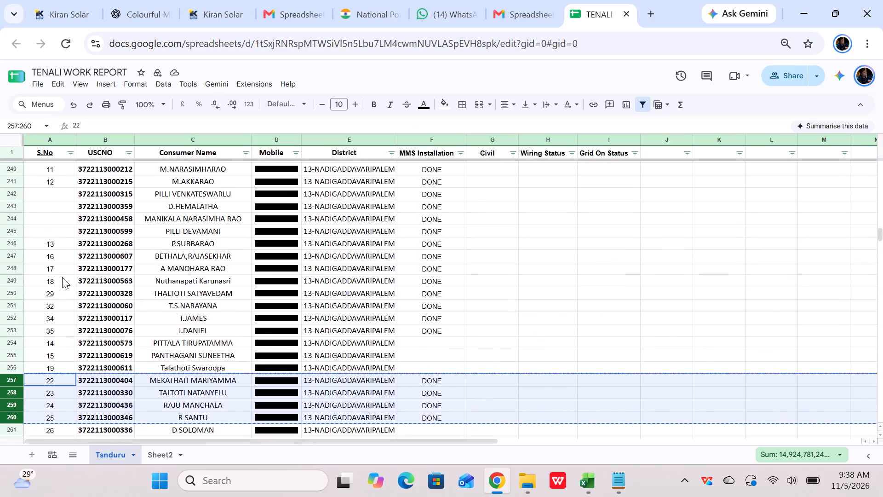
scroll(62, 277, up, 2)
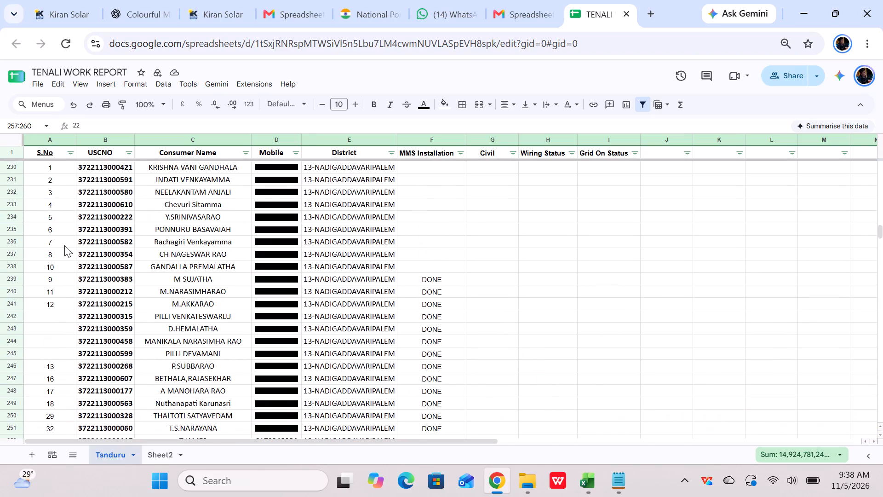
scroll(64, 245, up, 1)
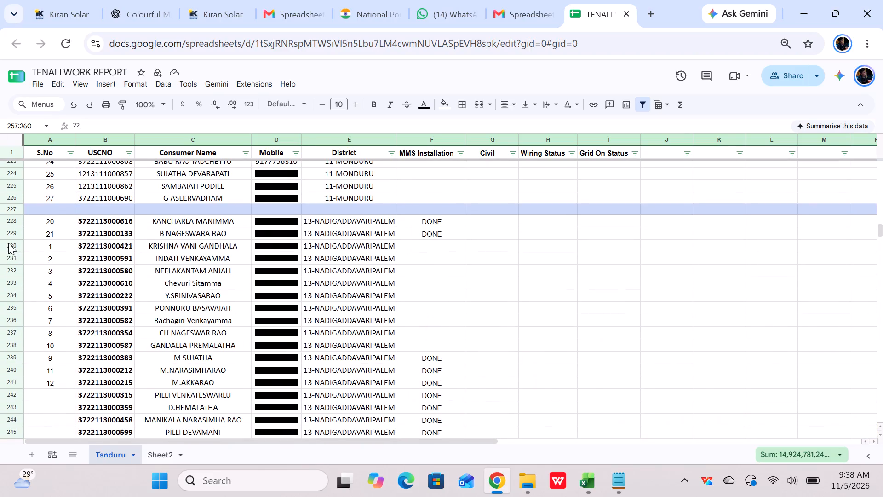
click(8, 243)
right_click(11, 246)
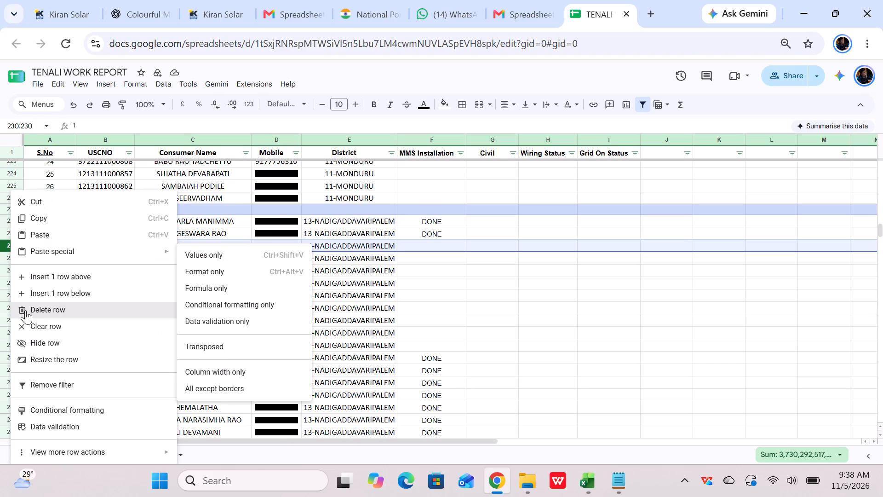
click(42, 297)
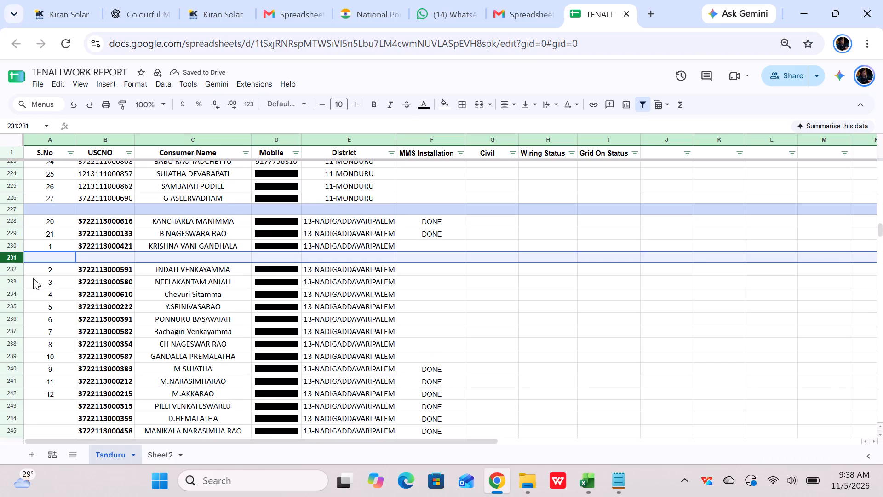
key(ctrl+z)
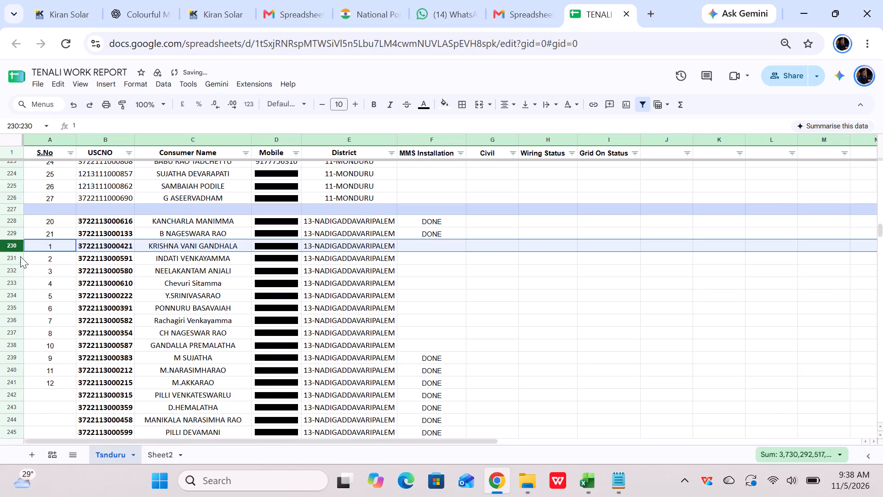
Insert one blank row below row 229 and paste the four cut rows starting at row 230.
click(12, 234)
right_click(12, 234)
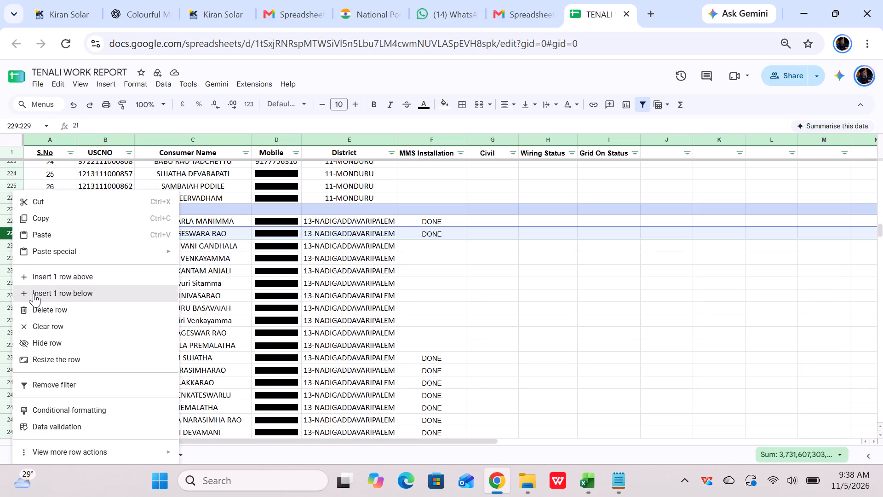
click(34, 293)
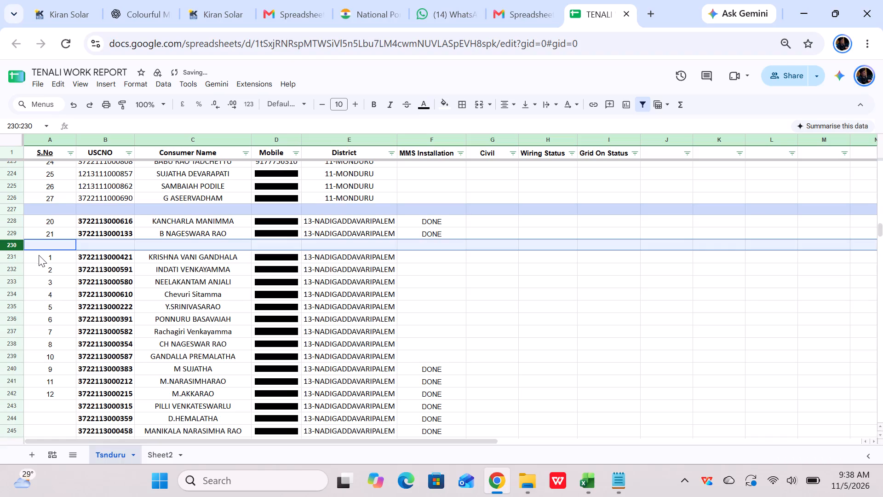
key(ctrl+v)
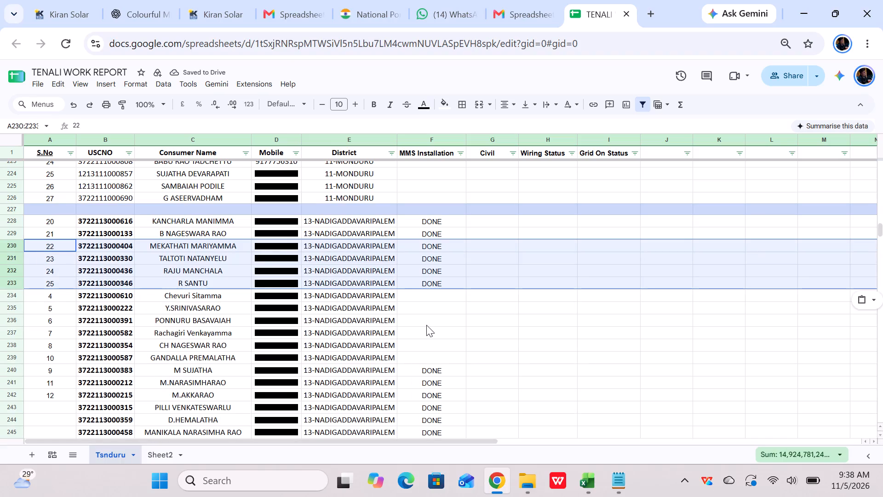
click(442, 325)
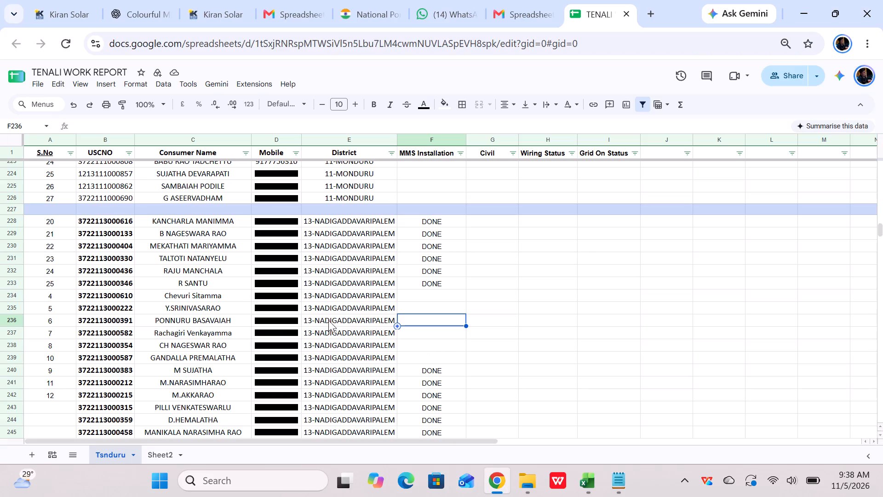
Move rows 234 to 239, the entries without DONE, to the emptied area starting at cell A258.
scroll(161, 304, down, 2)
scroll(161, 304, right, 1)
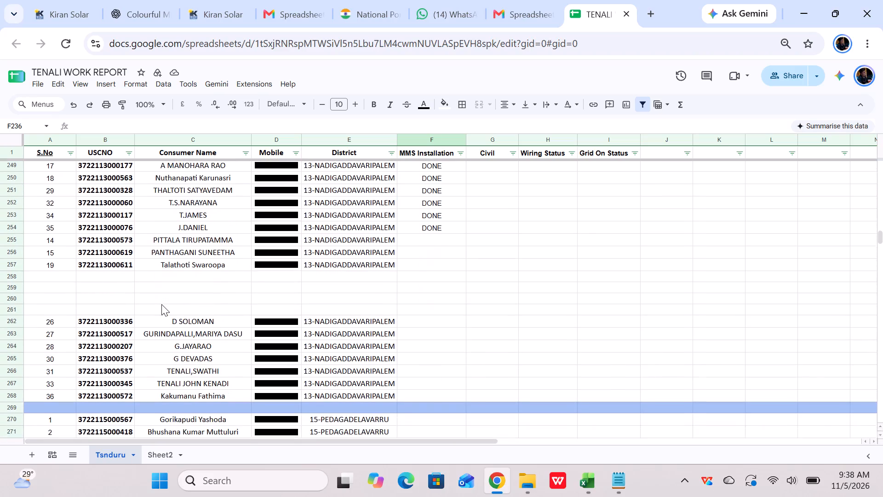
scroll(161, 304, right, 1)
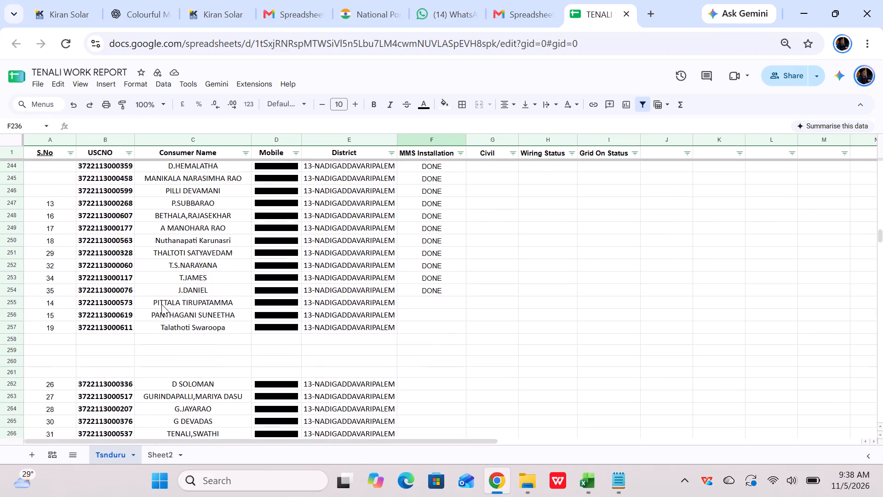
scroll(161, 304, right, 1)
scroll(161, 304, up, 1)
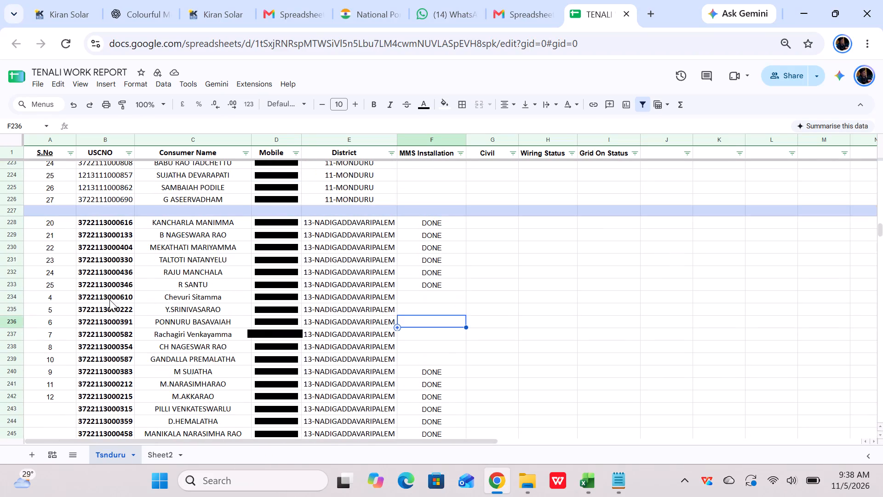
drag(53, 295, 57, 379)
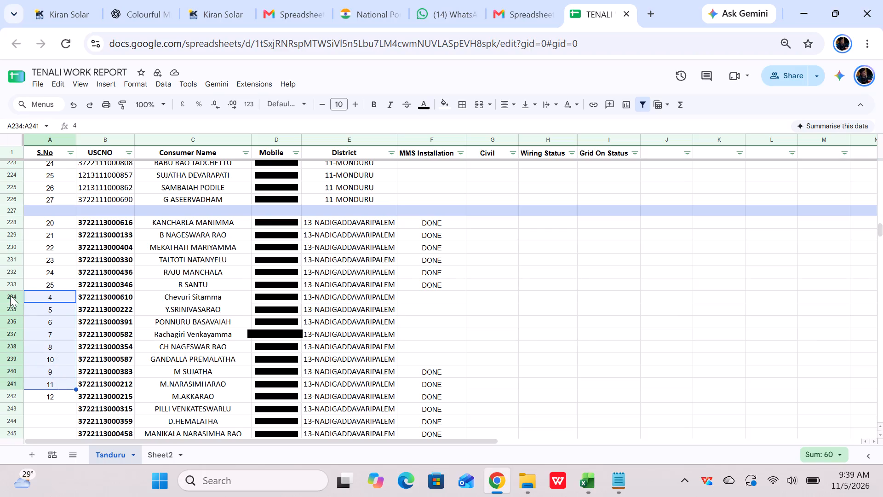
drag(10, 295, 16, 365)
key(ctrl+x)
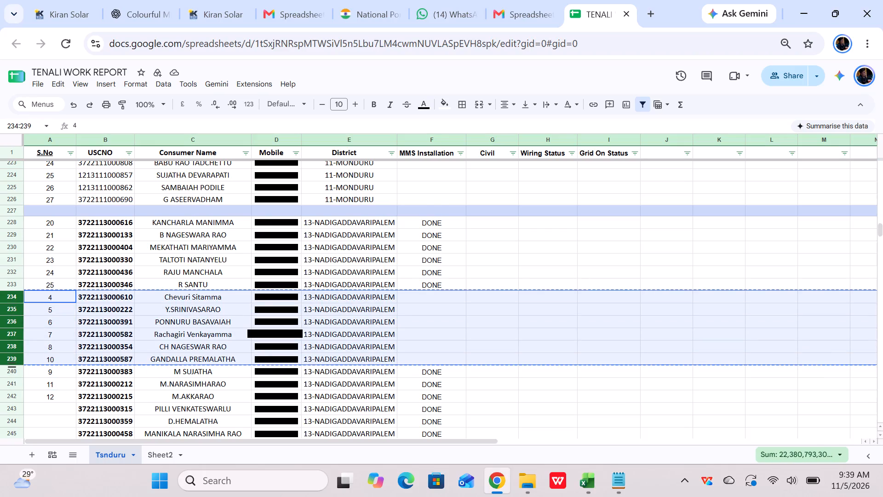
scroll(16, 365, down, 4)
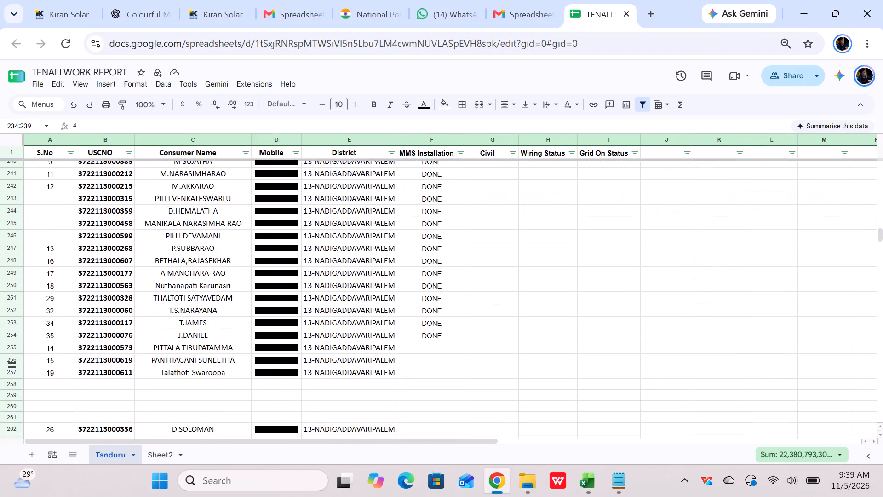
click(30, 384)
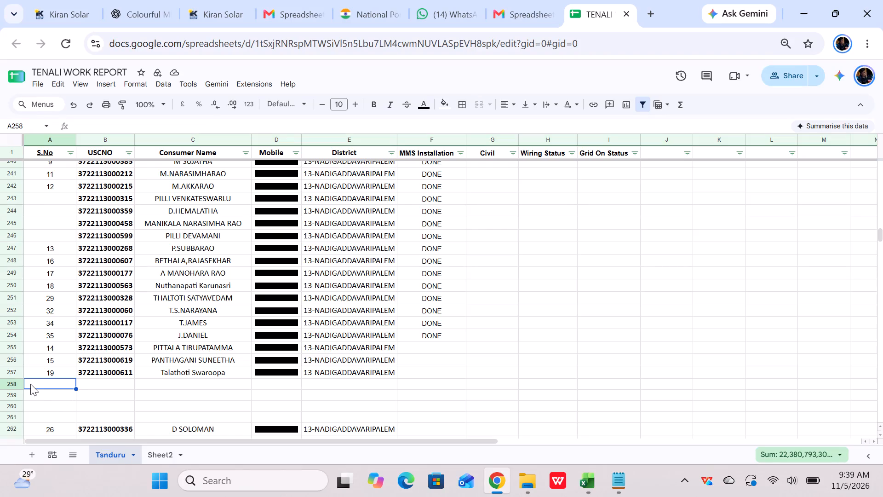
key(ctrl+v)
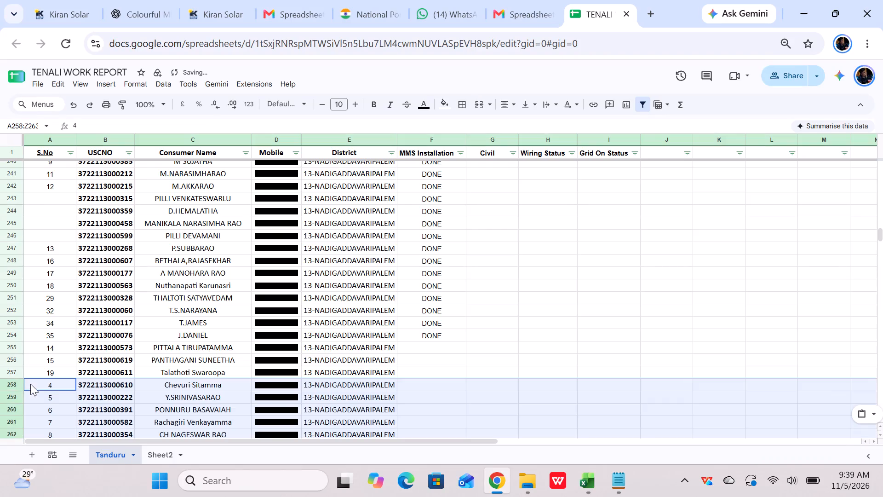
scroll(77, 387, down, 1)
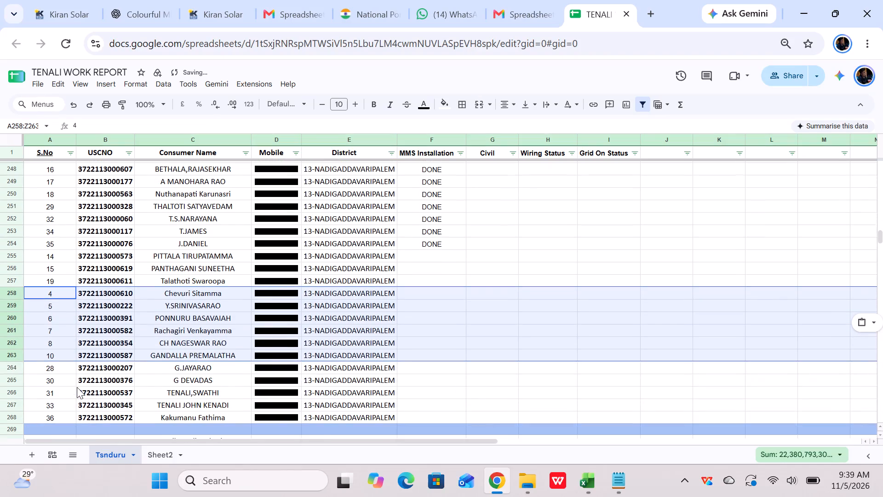
click(173, 402)
Delete the empty rows 234 to 239 from the 13-NADIGADDAVARIPALEM block.
scroll(173, 300, up, 2)
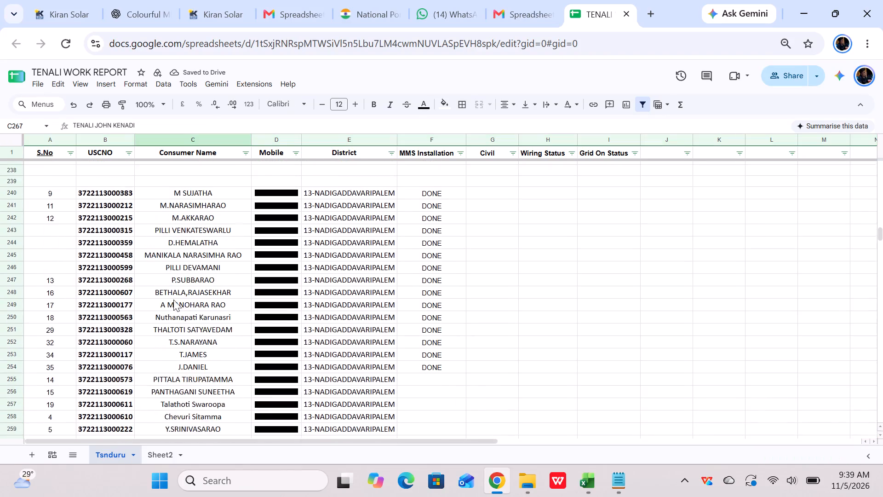
scroll(173, 300, up, 1)
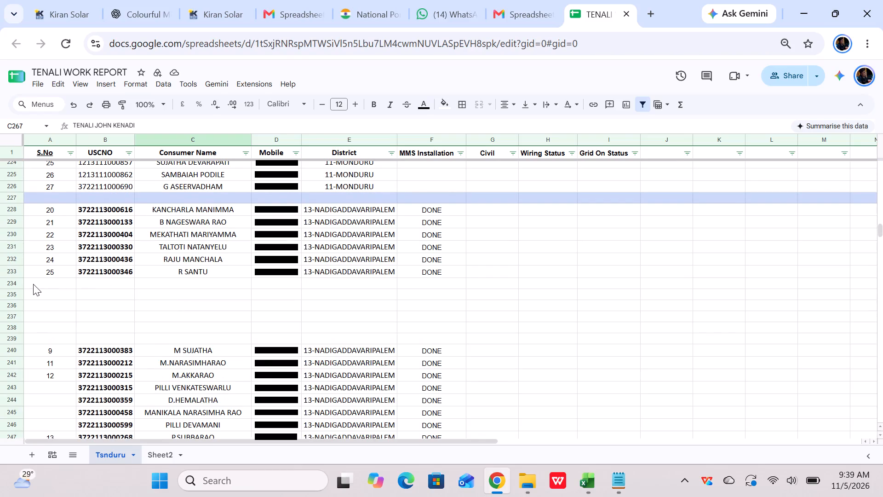
drag(11, 283, 12, 328)
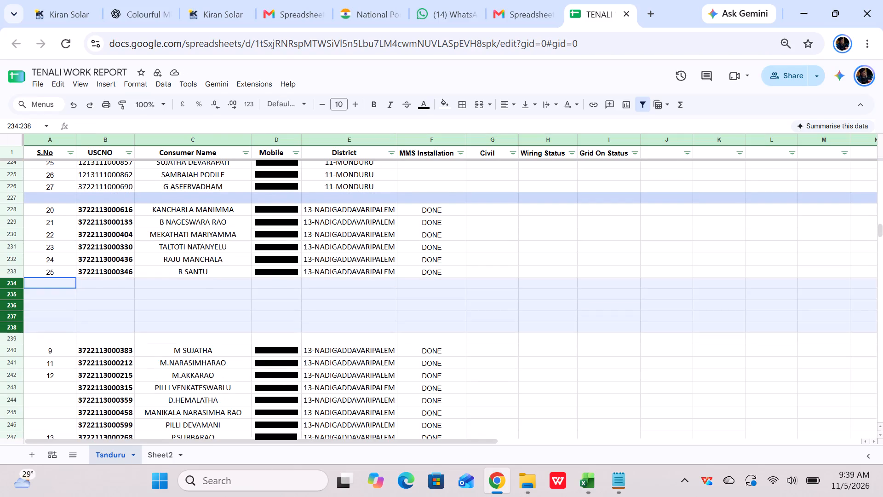
drag(12, 328, 14, 341)
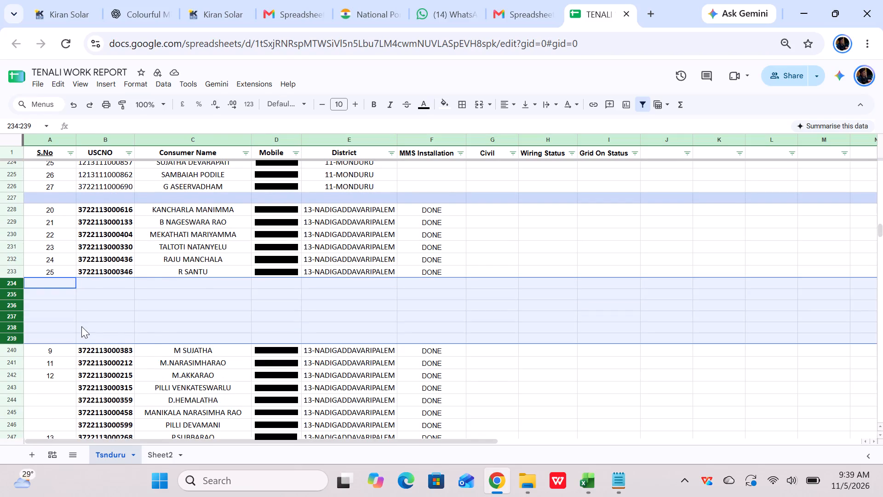
right_click(81, 326)
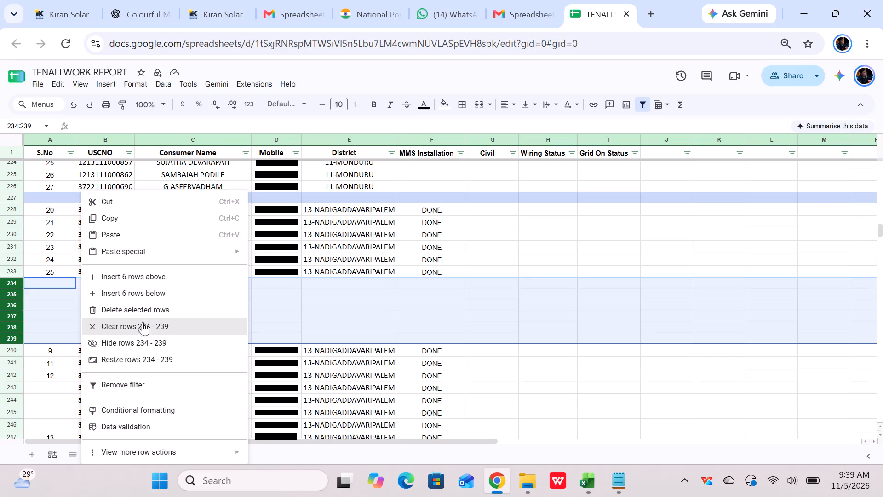
click(144, 308)
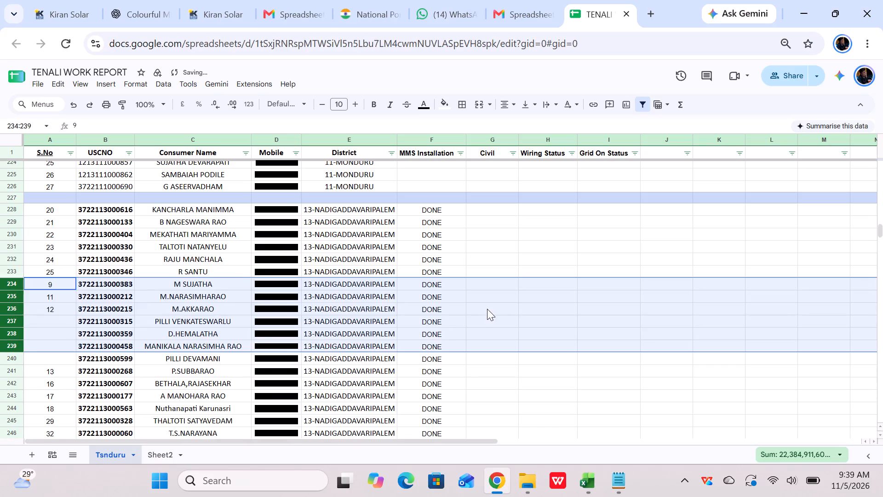
click(487, 309)
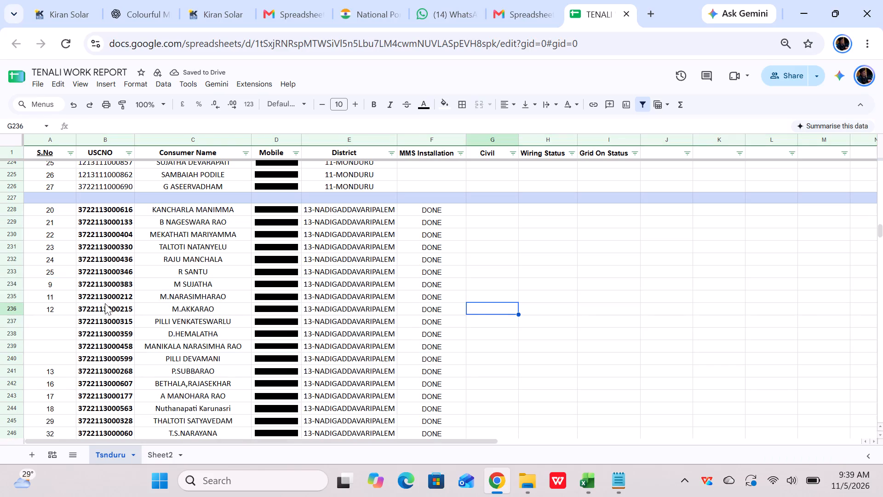
Set the S.No values in cells A228 and A229 to 1 and 2.
click(57, 206)
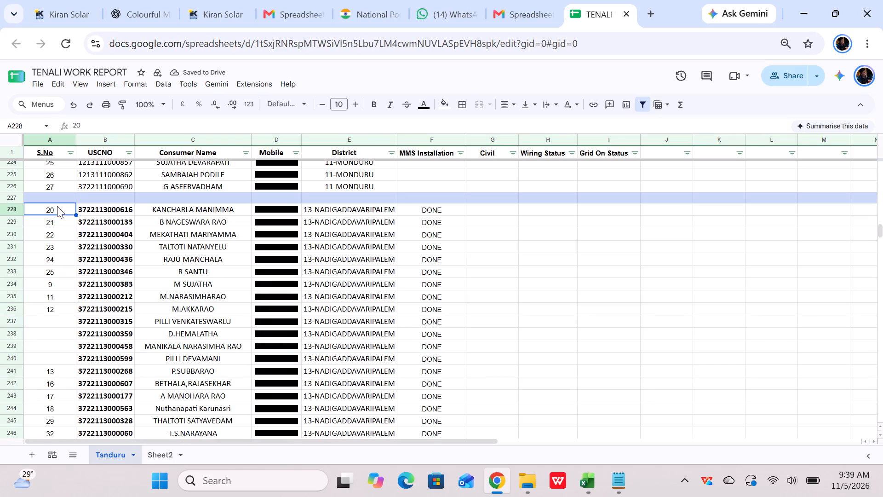
key(1)
click(58, 218)
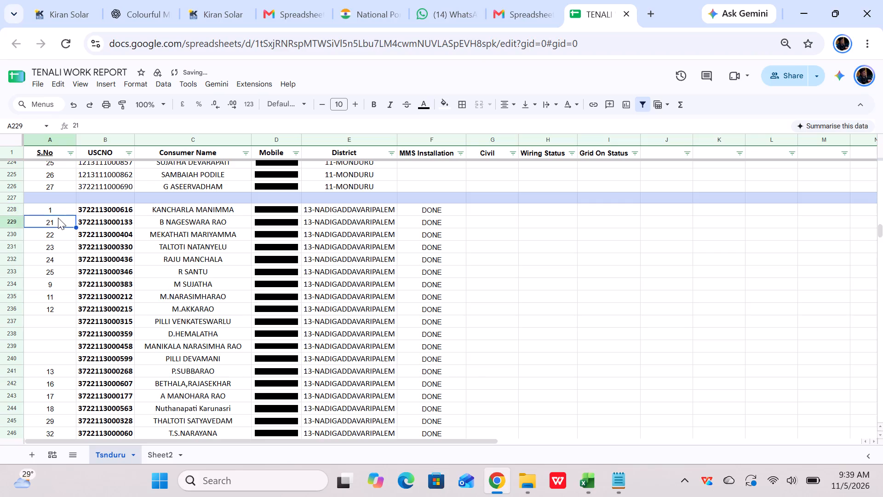
key(2)
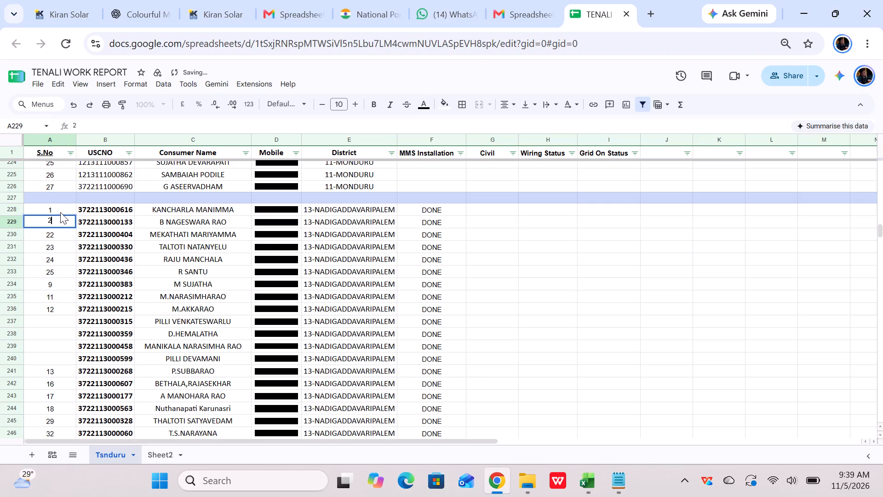
Fill the number series from cells A228:A229 down to A262, numbering the 13-NADIGADDAVARIPALEM block 1 to 35.
drag(60, 209, 60, 220)
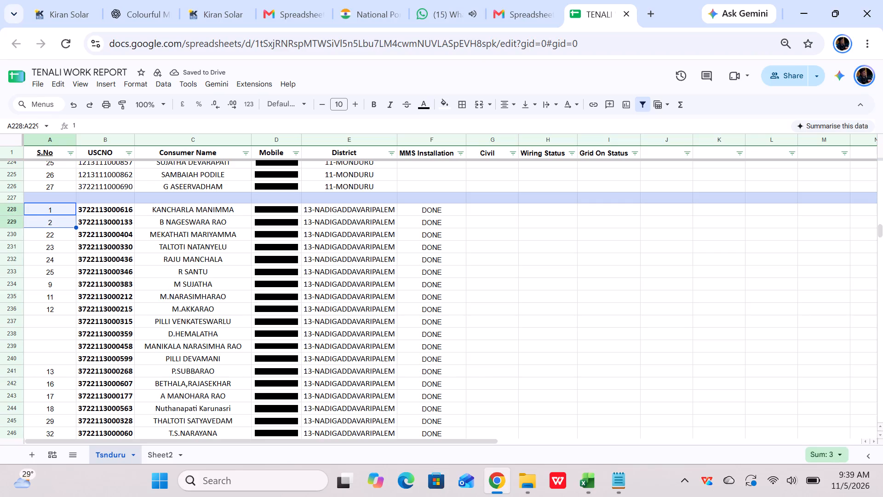
drag(75, 227, 82, 339)
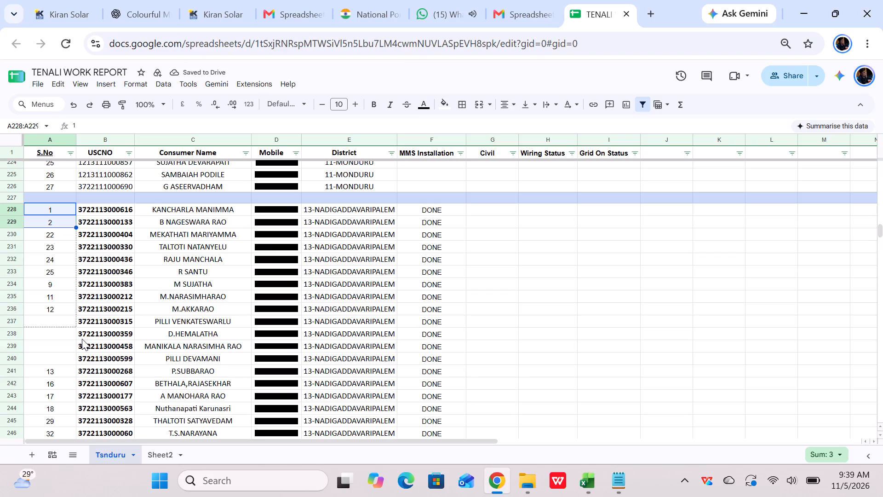
drag(82, 339, 83, 425)
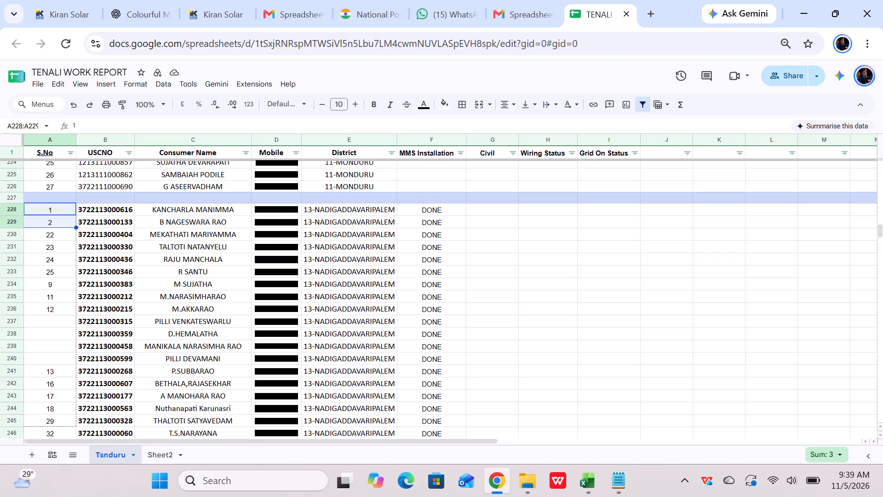
drag(83, 425, 91, 484)
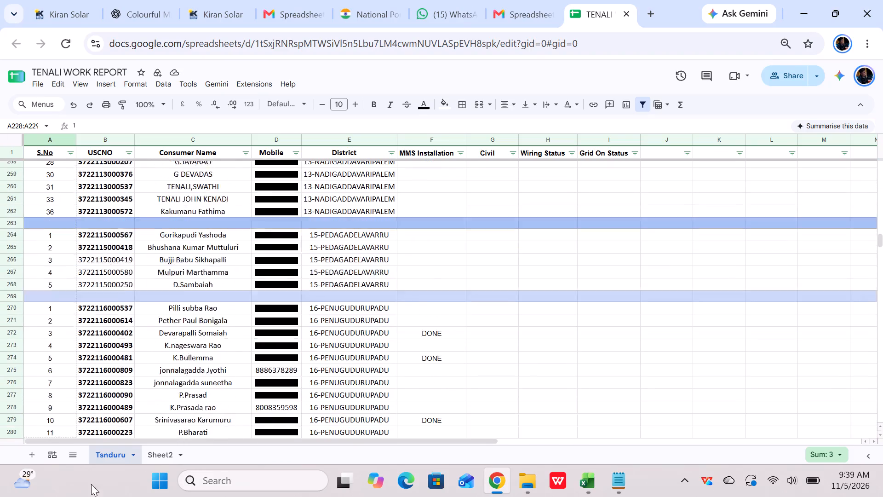
drag(91, 484, 67, 220)
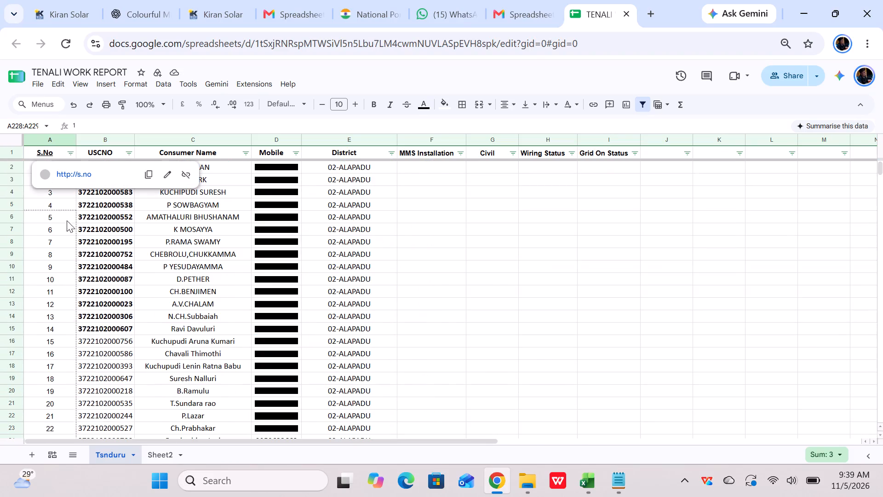
drag(67, 220, 66, 413)
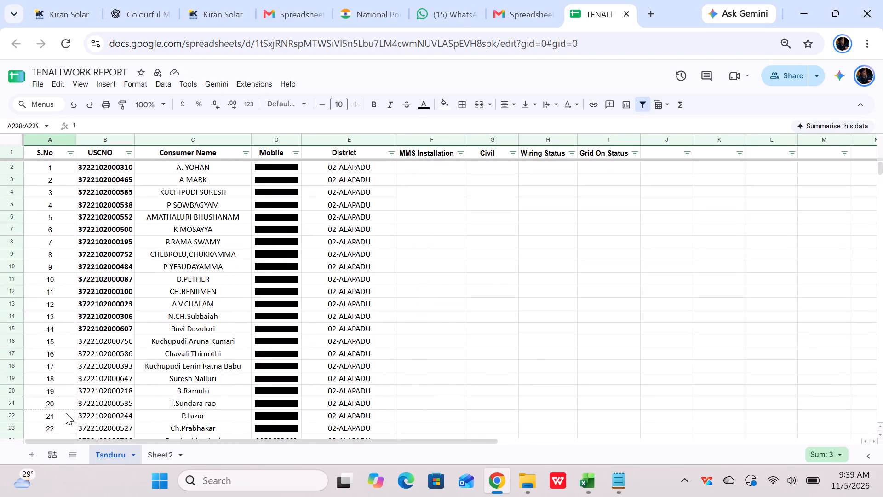
drag(66, 413, 64, 479)
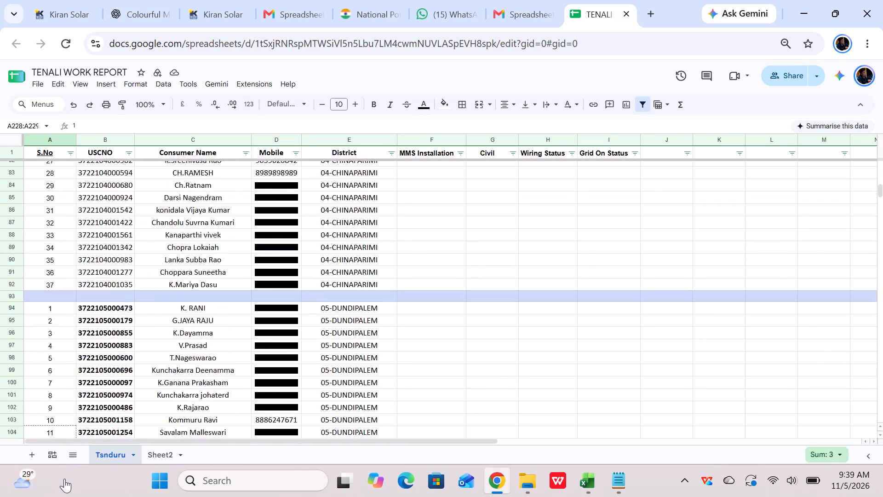
drag(64, 479, 64, 476)
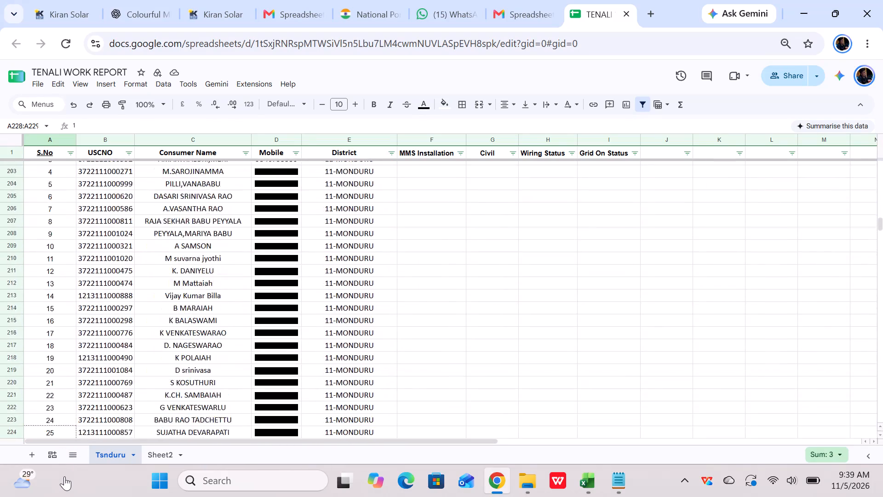
drag(64, 476, 74, 346)
click(171, 311)
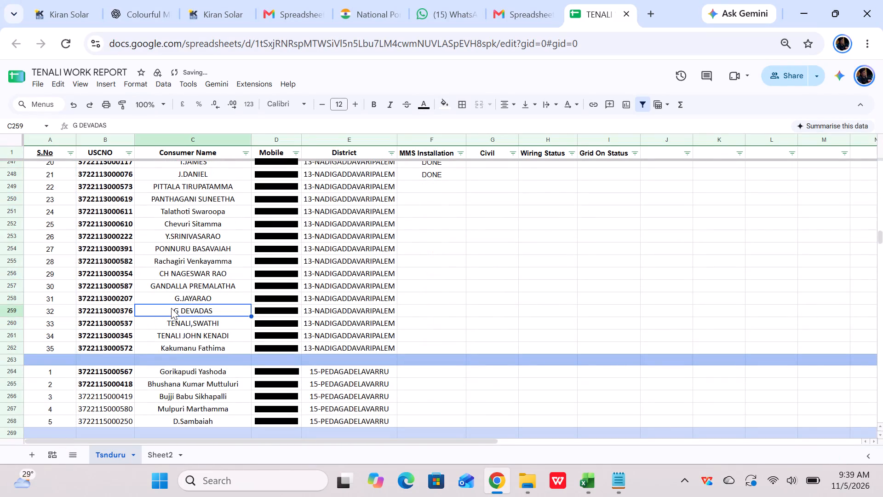
Review the serial numbers and MMS Installation entries across the 13-NADIGADDAVARIPALEM block.
scroll(170, 288, up, 1)
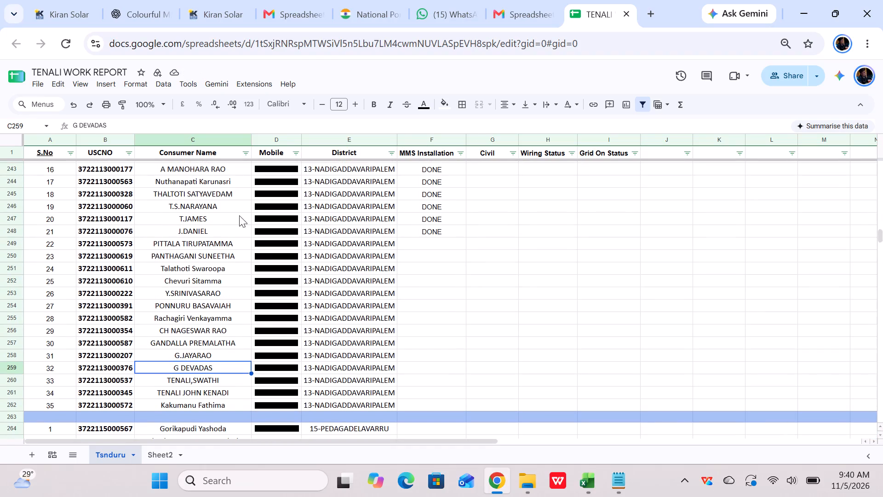
scroll(256, 213, up, 5)
scroll(256, 213, right, 1)
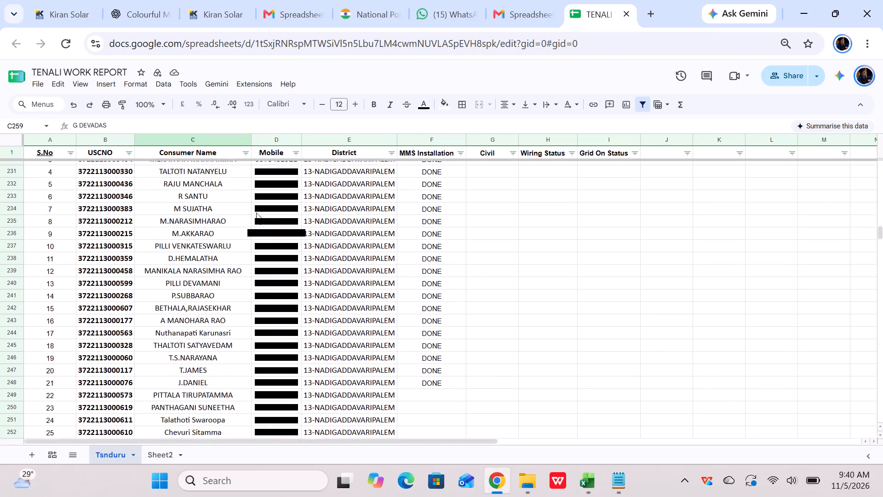
scroll(256, 213, right, 1)
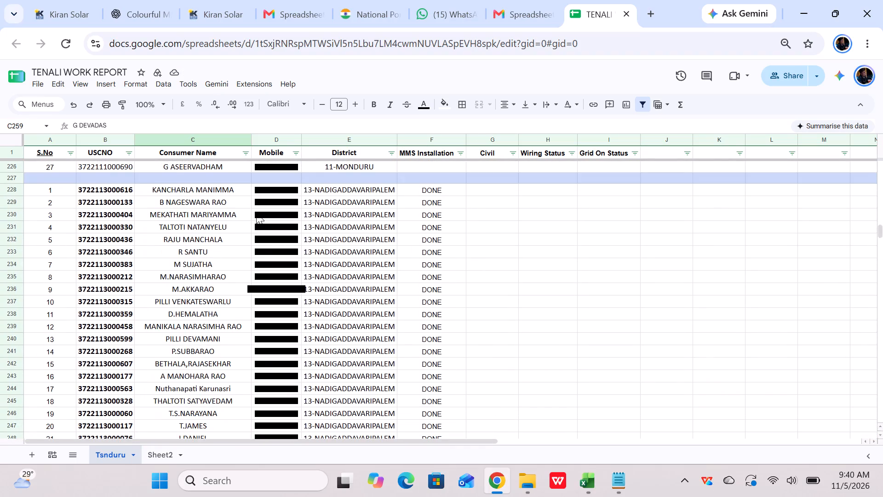
scroll(256, 213, right, 1)
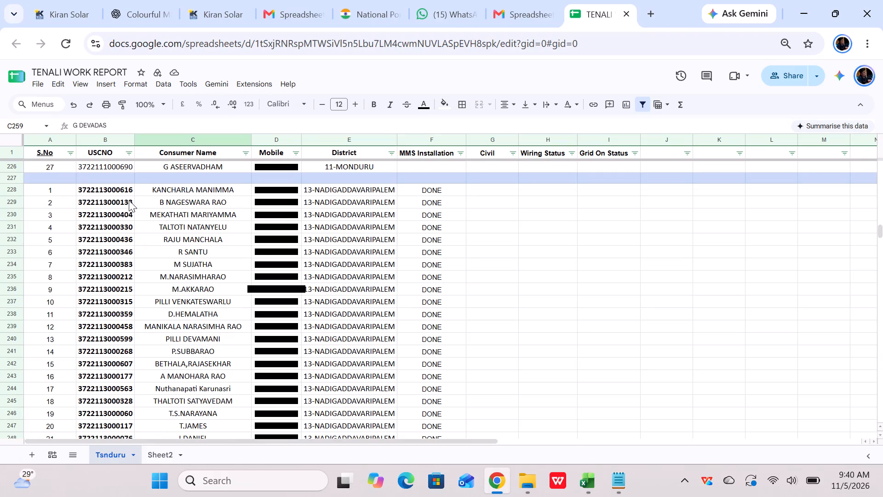
scroll(189, 198, down, 1)
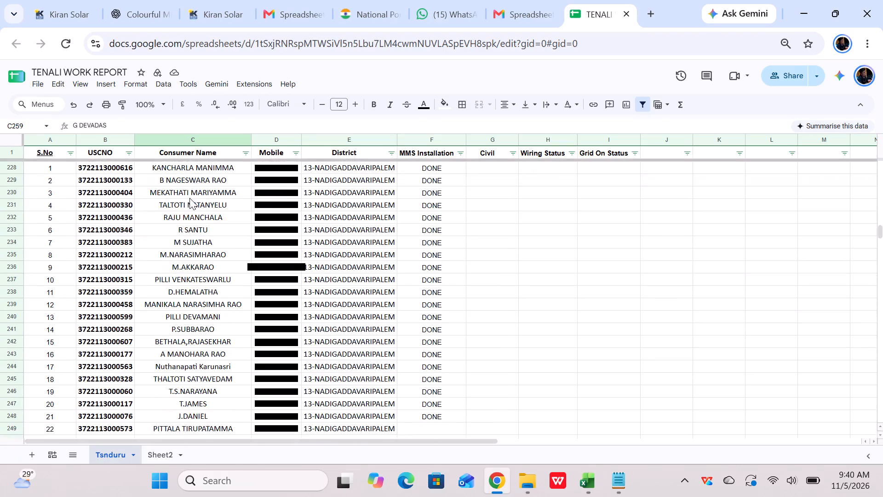
scroll(189, 198, down, 1)
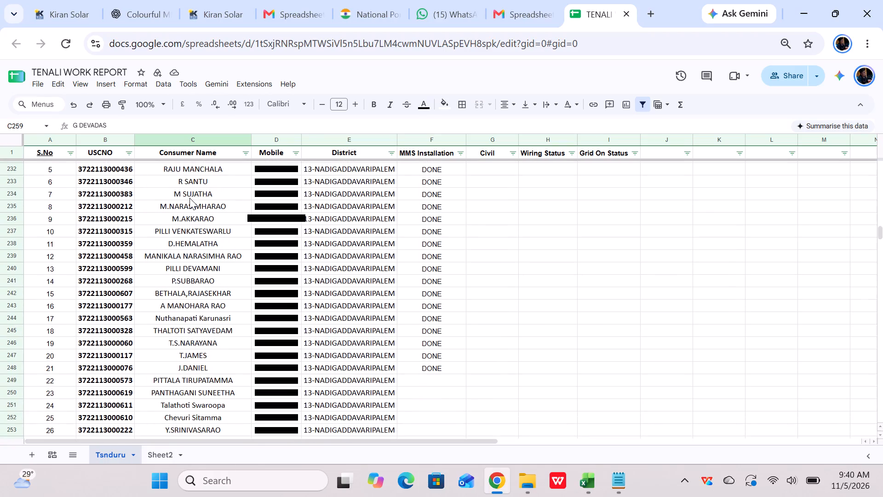
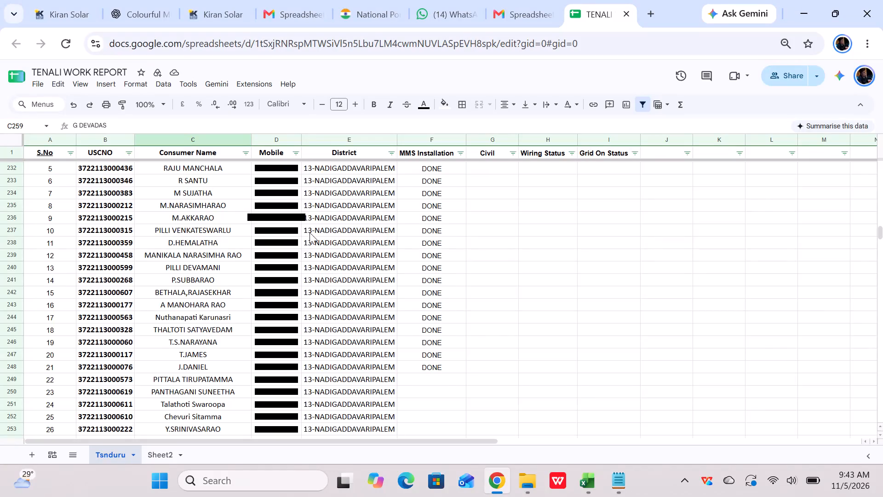
Enter DONE under MMS Installation in row 379, S.No 23 of the 08-KARUMURUVARIPALEM block.
scroll(310, 232, down, 4)
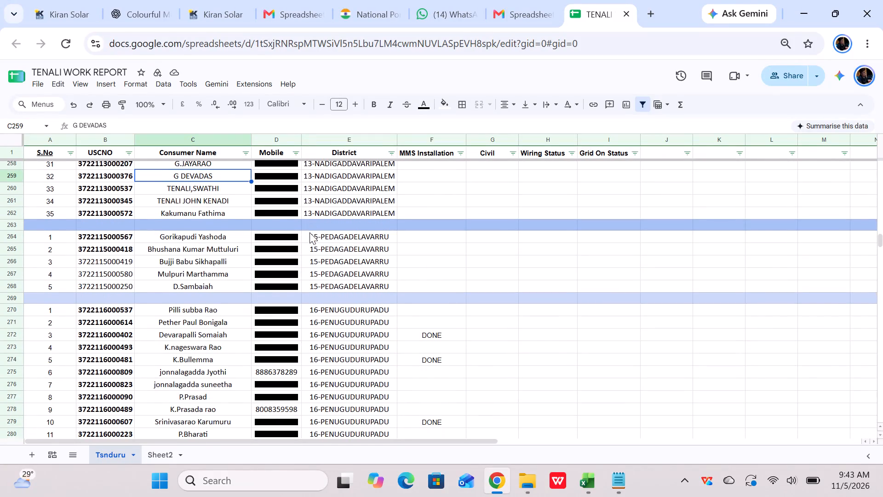
scroll(310, 232, down, 7)
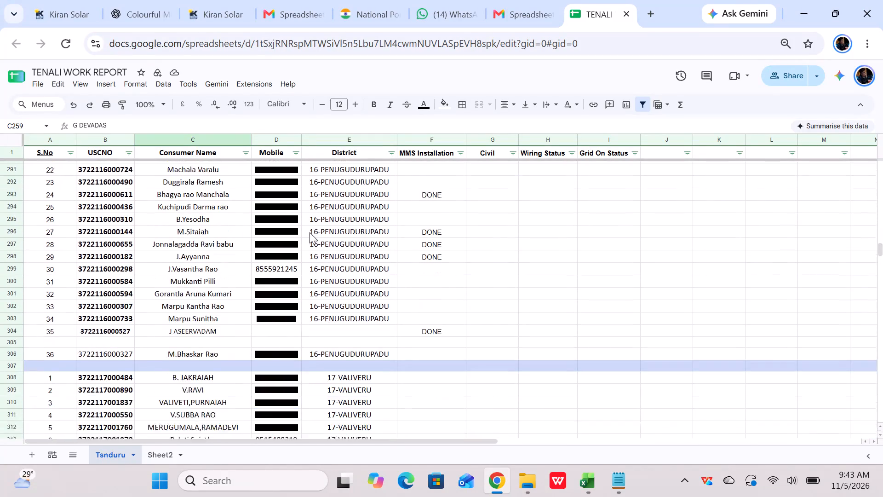
scroll(310, 232, down, 6)
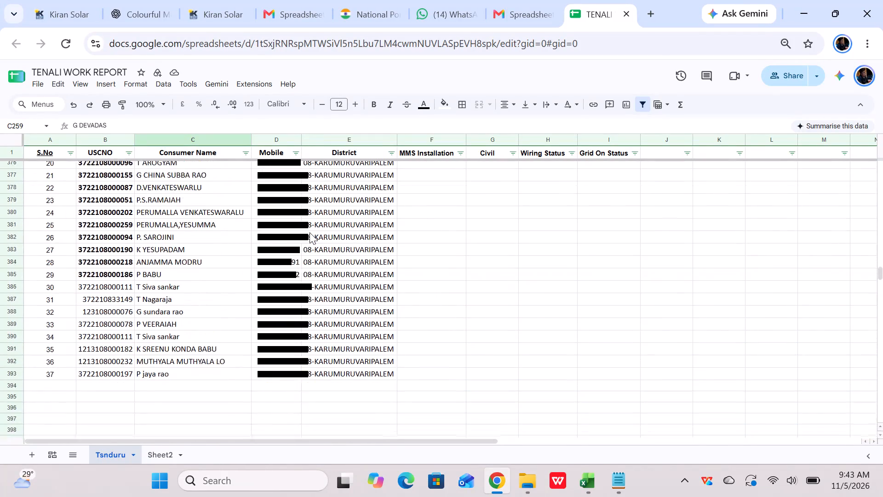
scroll(310, 232, up, 2)
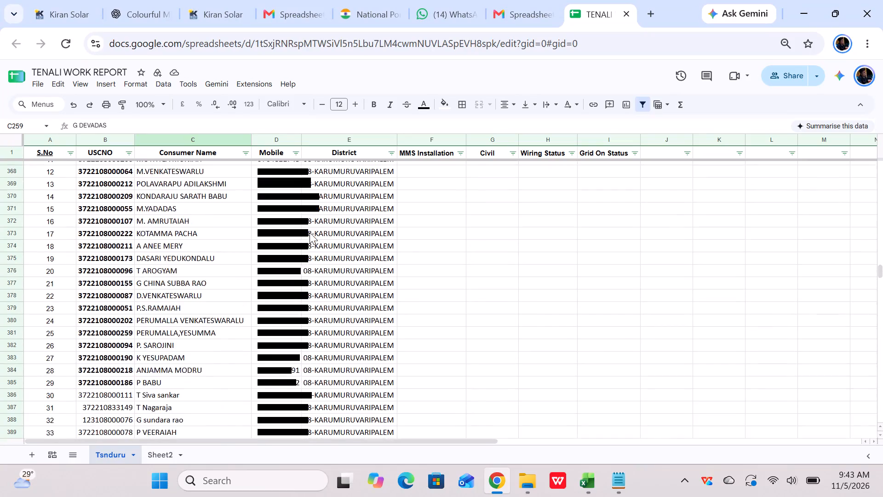
scroll(310, 232, up, 3)
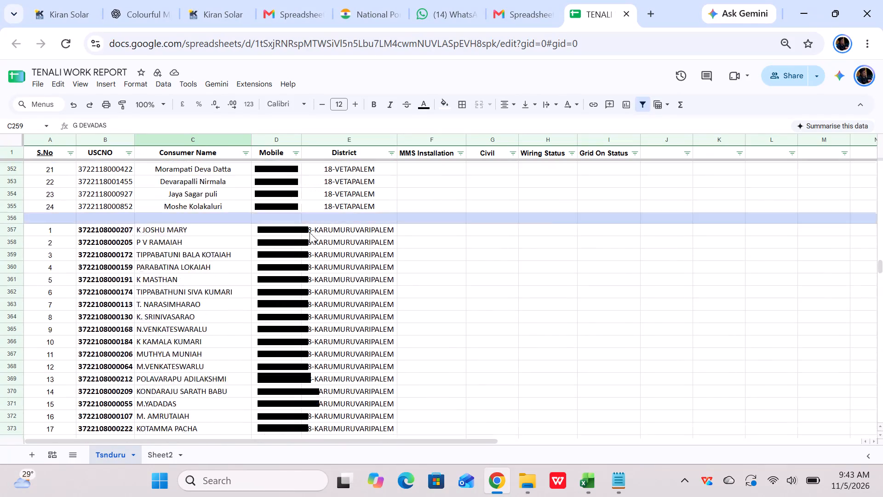
scroll(310, 232, up, 1)
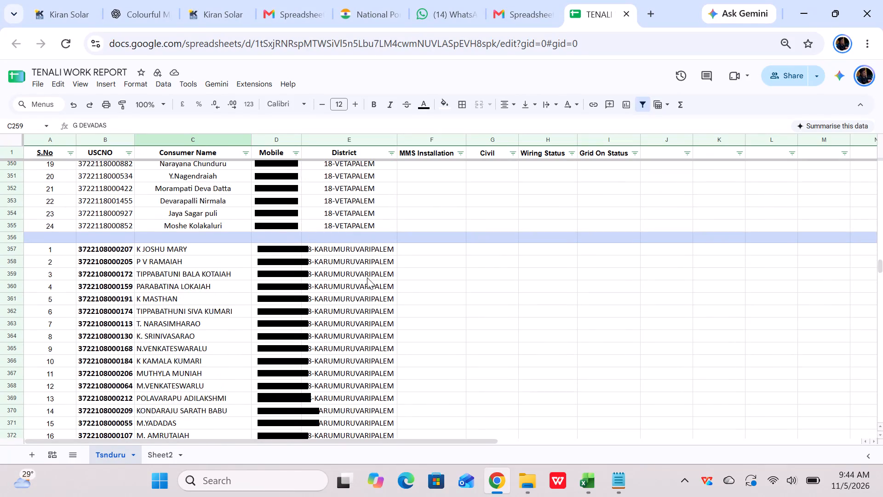
scroll(229, 314, down, 1)
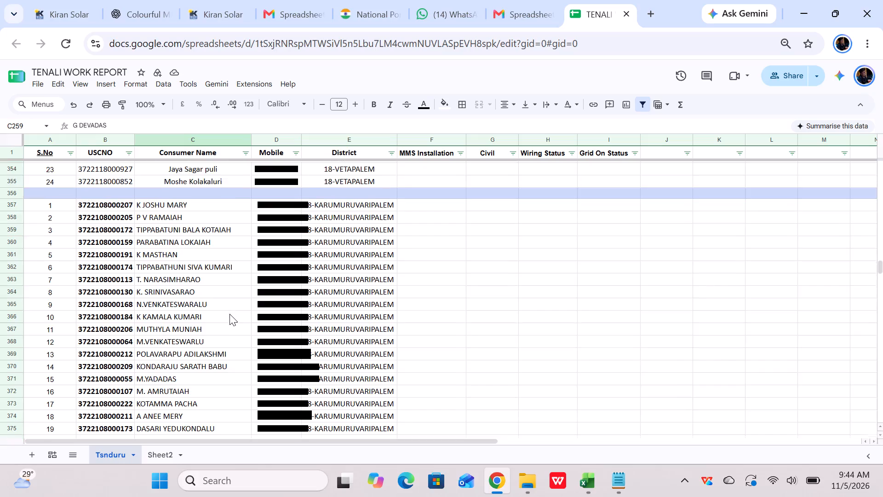
scroll(229, 314, down, 2)
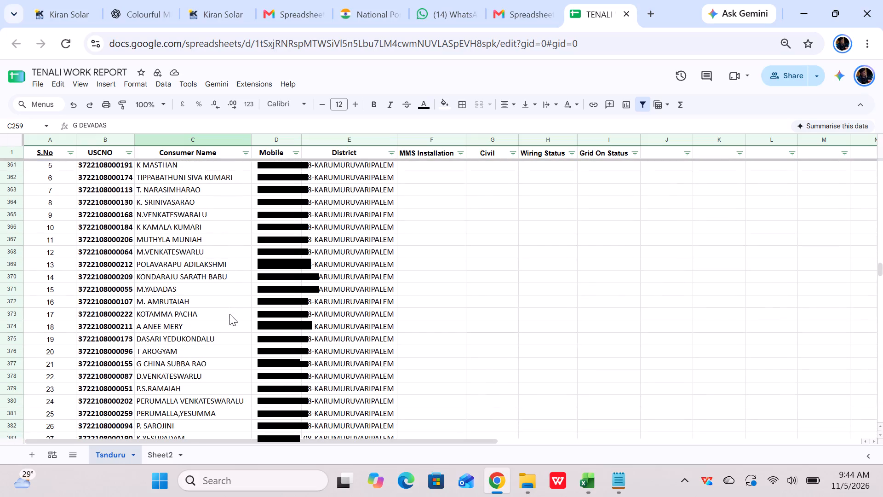
click(426, 383)
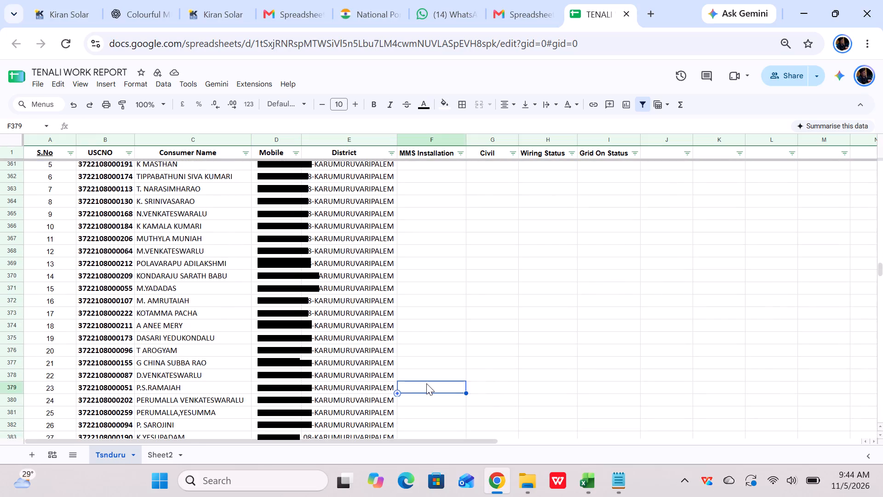
text(DON)
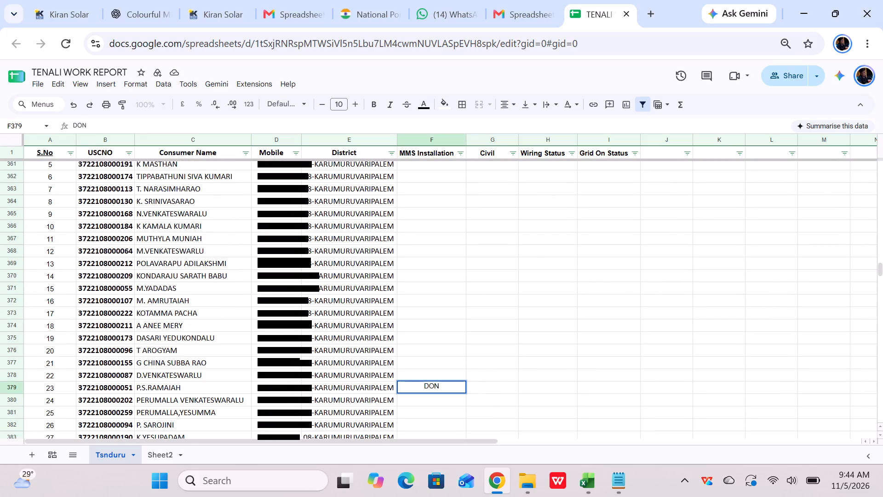
key(e)
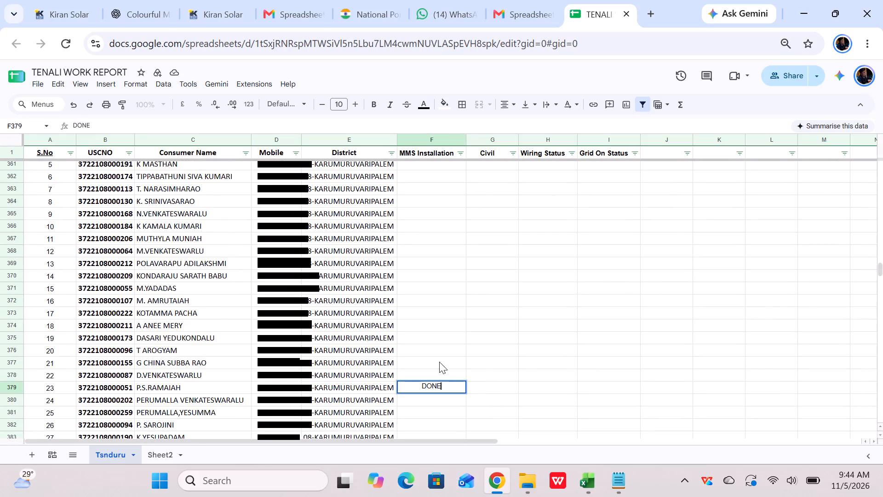
click(434, 370)
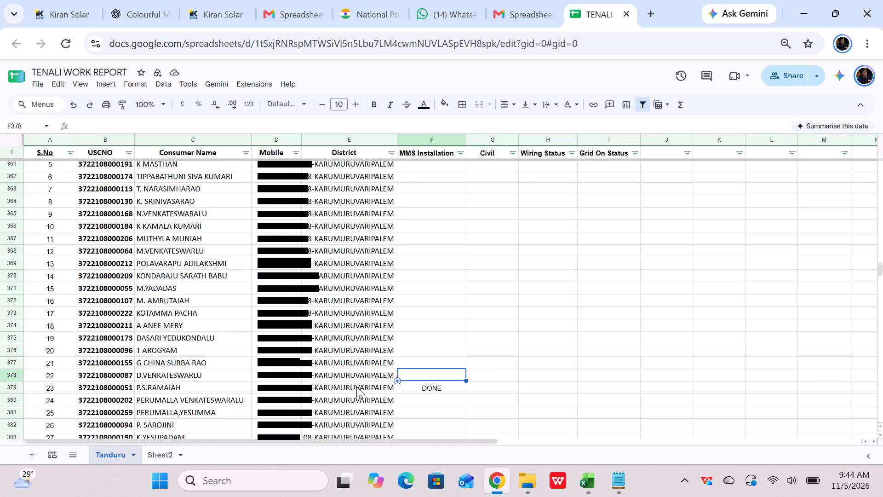
Enter DONE under MMS Installation in row 371, S.No 15 of the 08-KARUMURUVARIPALEM block.
scroll(385, 329, right, 1)
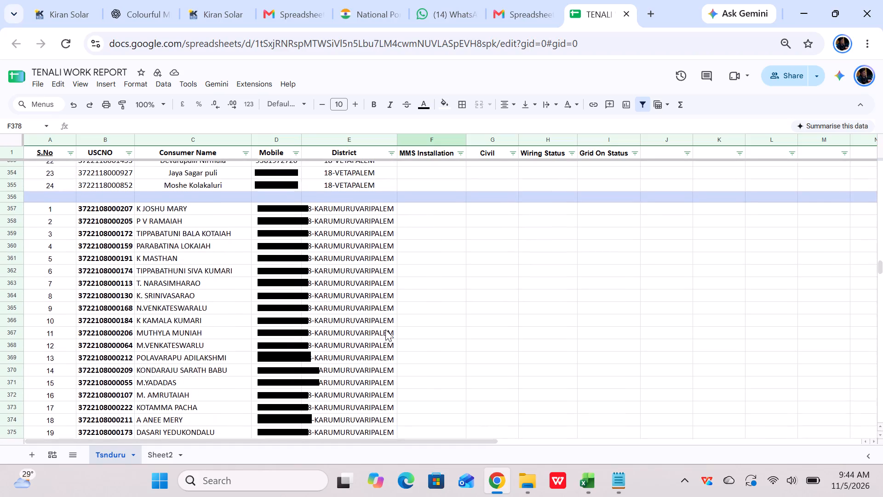
scroll(385, 329, right, 1)
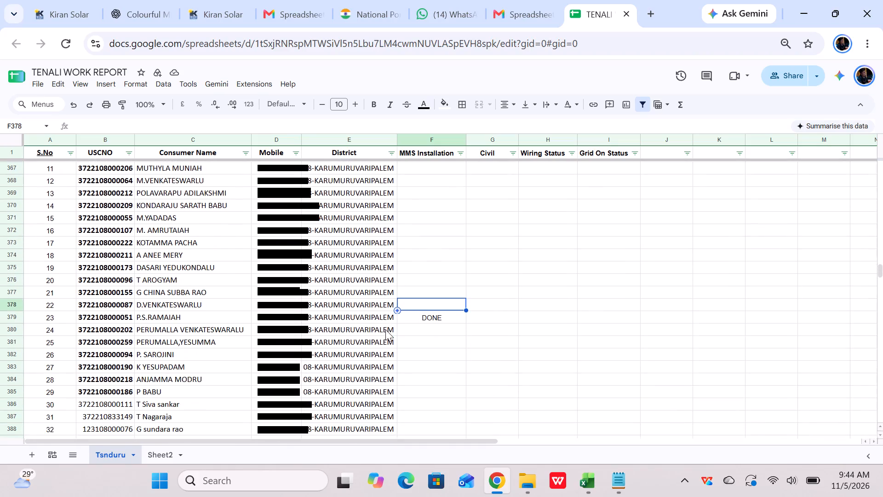
scroll(385, 329, right, 1)
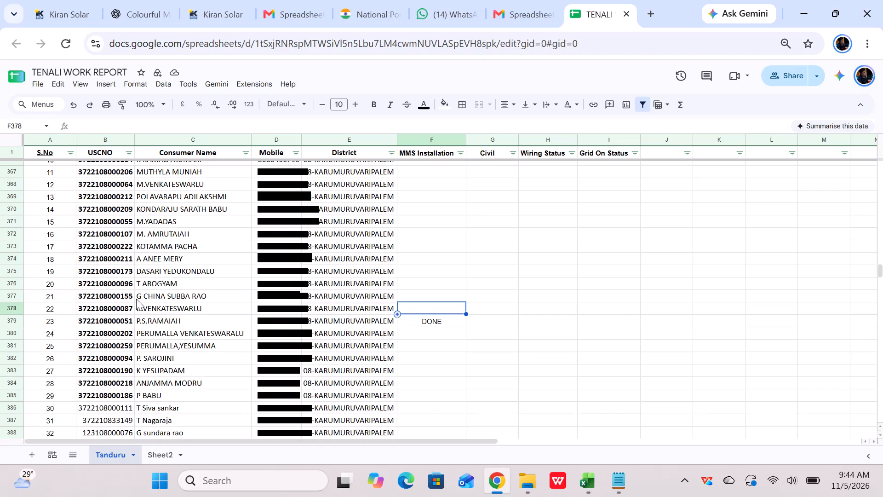
scroll(136, 299, up, 1)
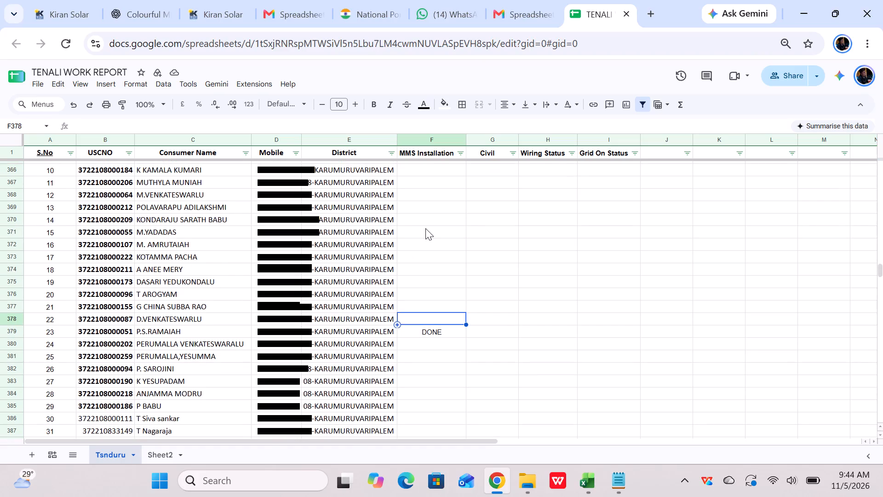
click(425, 228)
text(DONE)
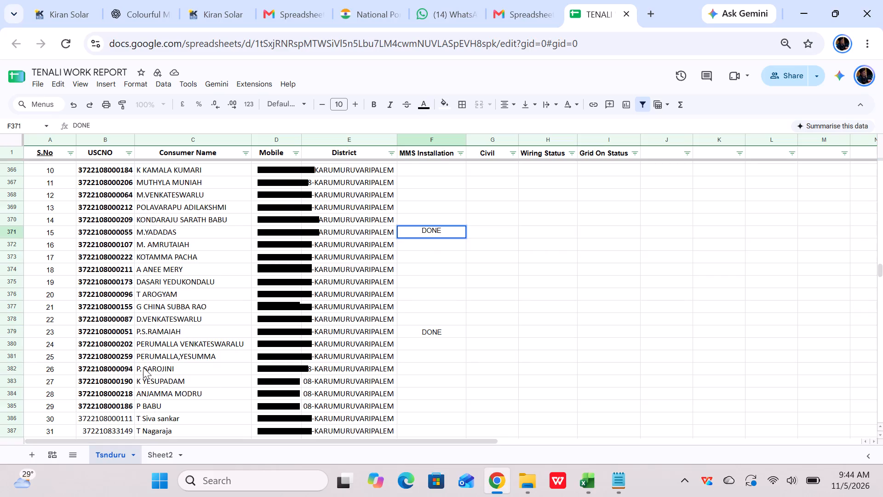
Enter DONE under MMS Installation in row 368, S.No 12 of the 08-KARUMURUVARIPALEM block.
scroll(137, 277, up, 1)
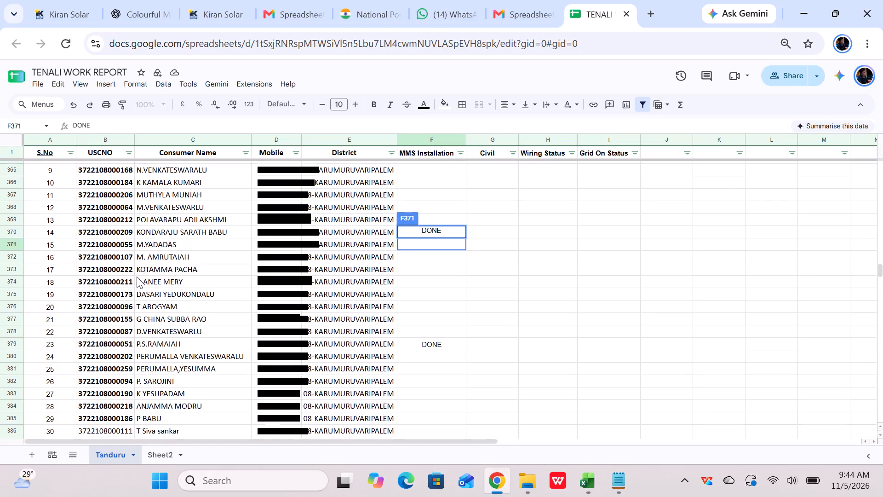
scroll(137, 277, up, 2)
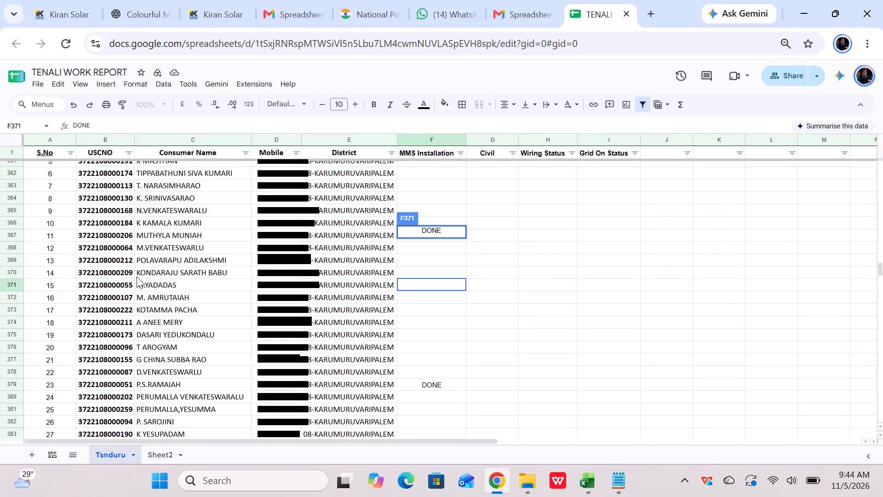
scroll(137, 277, up, 2)
scroll(137, 277, right, 1)
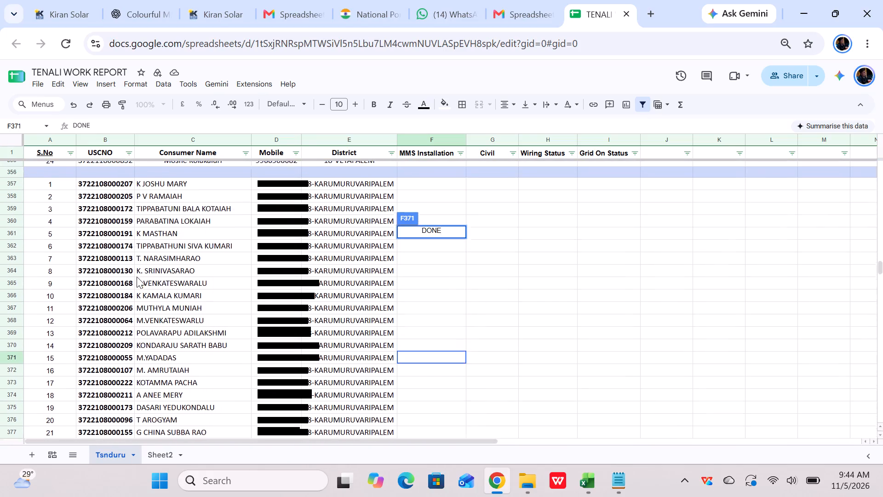
scroll(137, 277, right, 1)
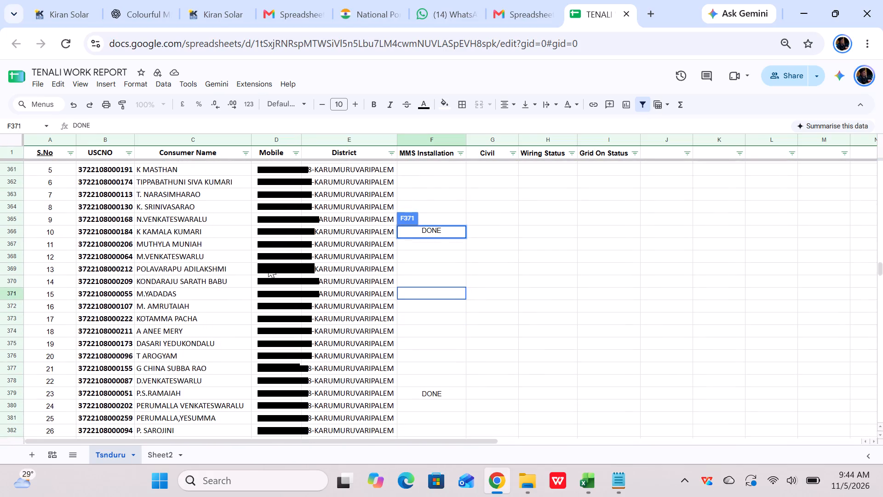
click(404, 256)
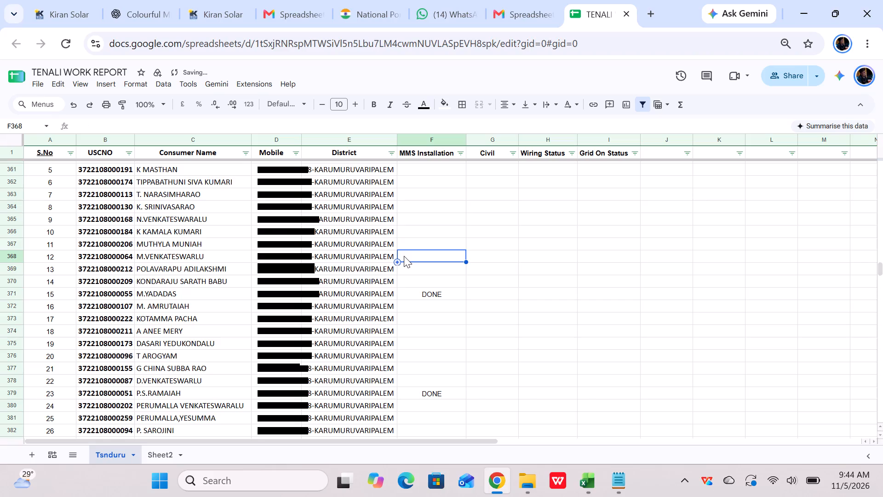
text(DONE)
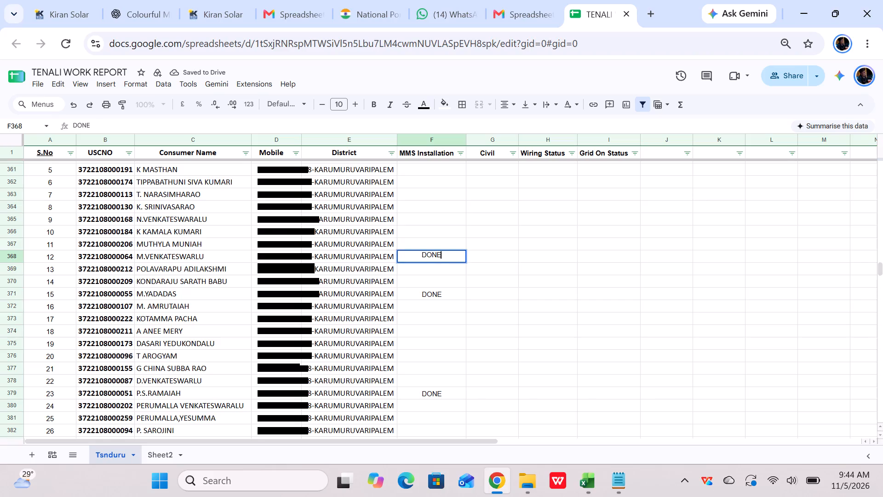
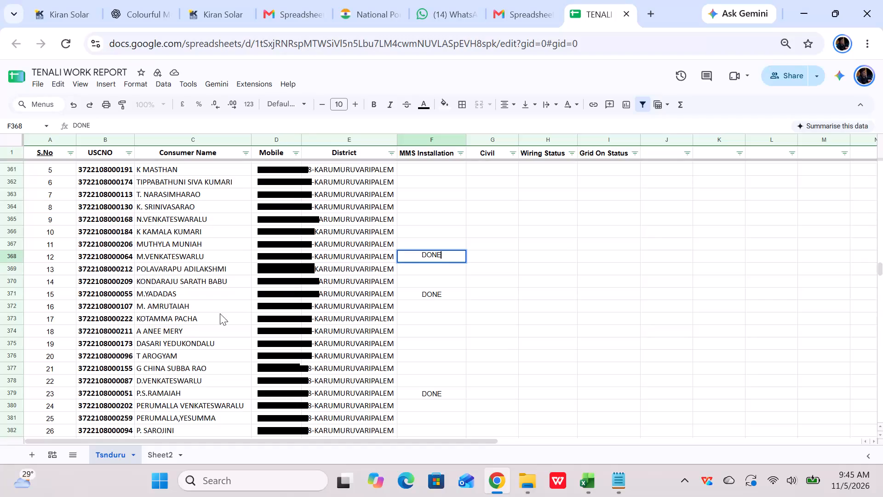
Enter DONE under MMS Installation in row 372, S.No 16 of the 08-KARUMURUVARIPALEM block.
click(435, 306)
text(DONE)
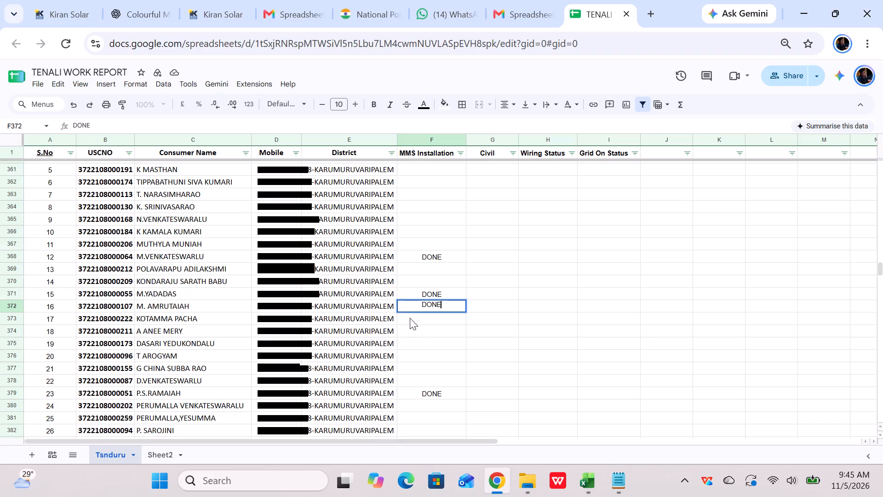
scroll(404, 335, up, 1)
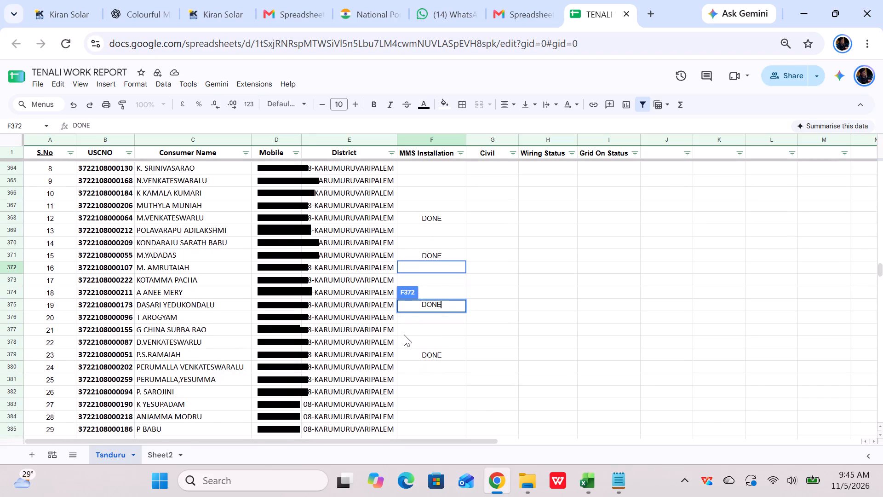
scroll(404, 335, up, 1)
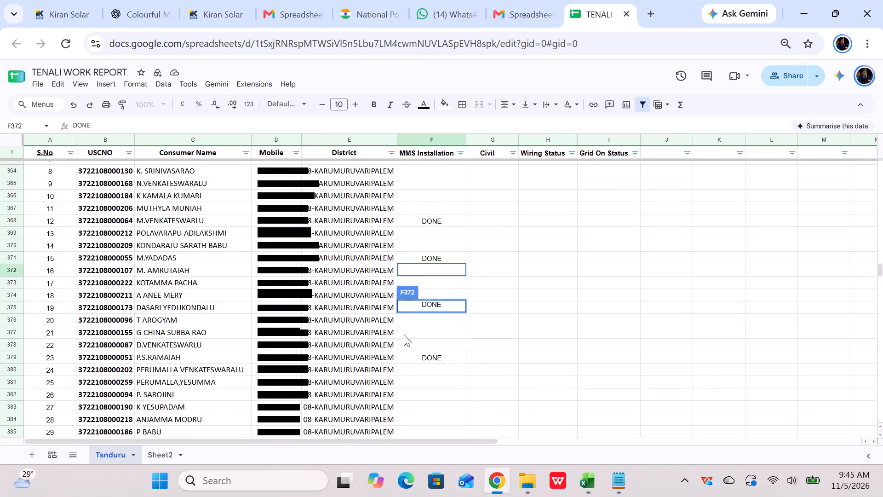
scroll(404, 335, up, 1)
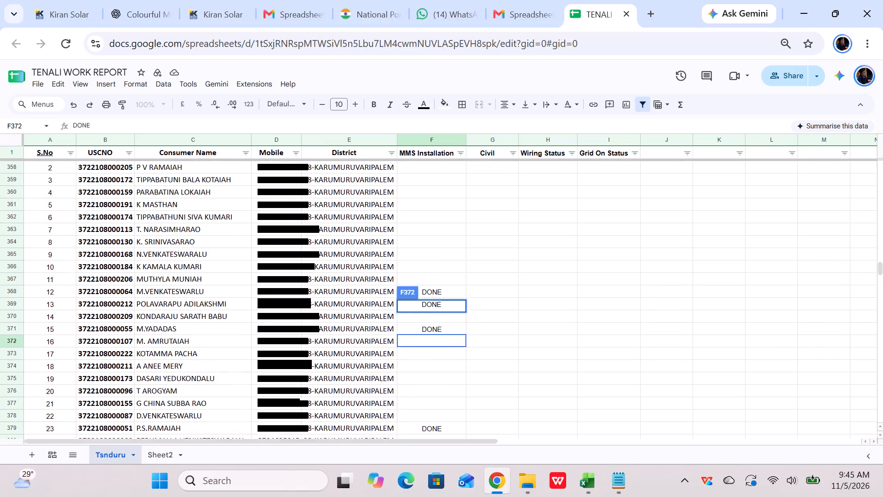
scroll(404, 335, up, 1)
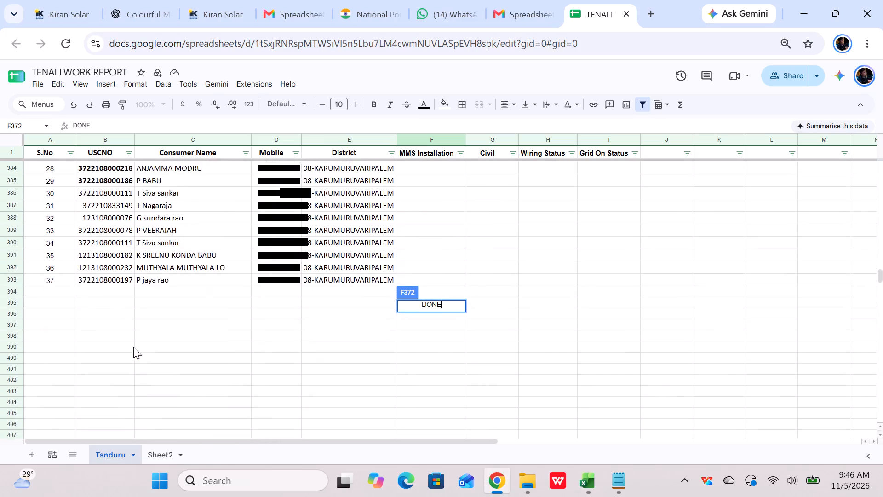
click(454, 256)
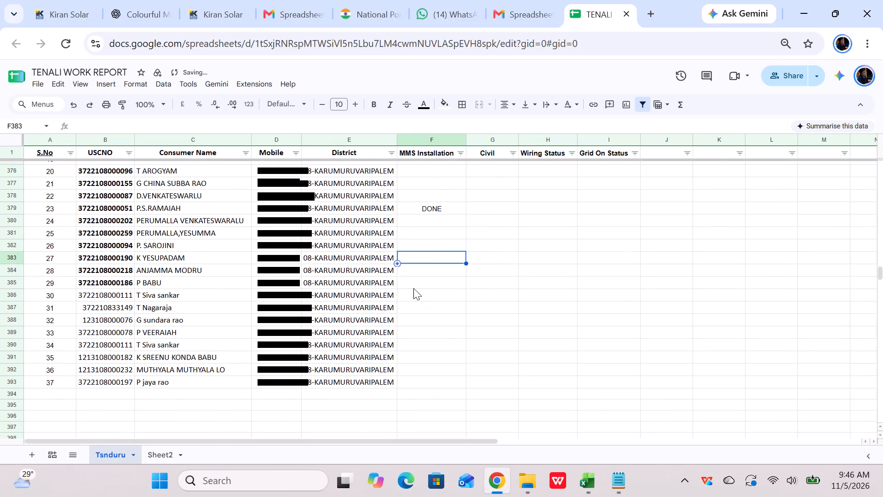
Insert one blank row below row 357, S.No 1 of the 08-KARUMURUVARIPALEM block.
scroll(413, 288, up, 4)
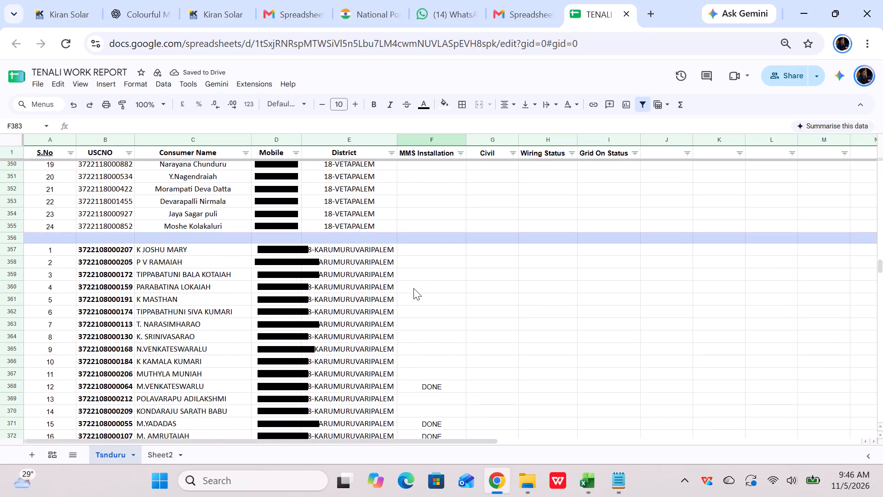
scroll(413, 288, down, 1)
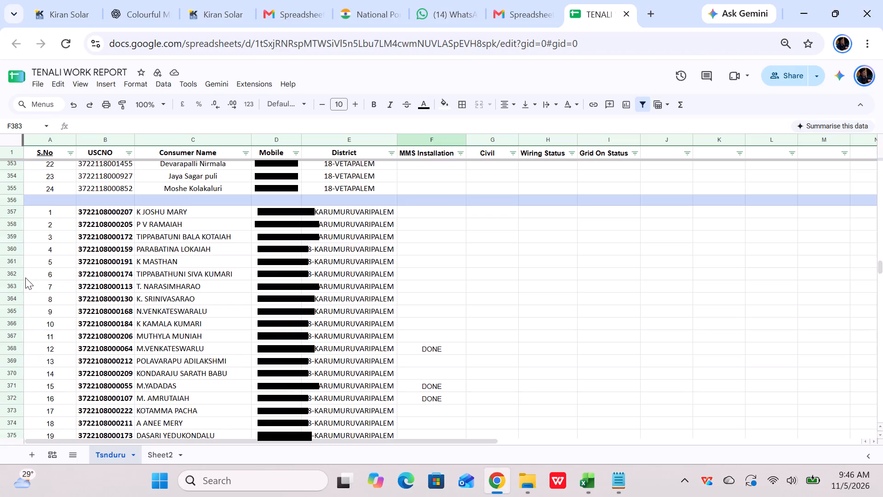
click(14, 210)
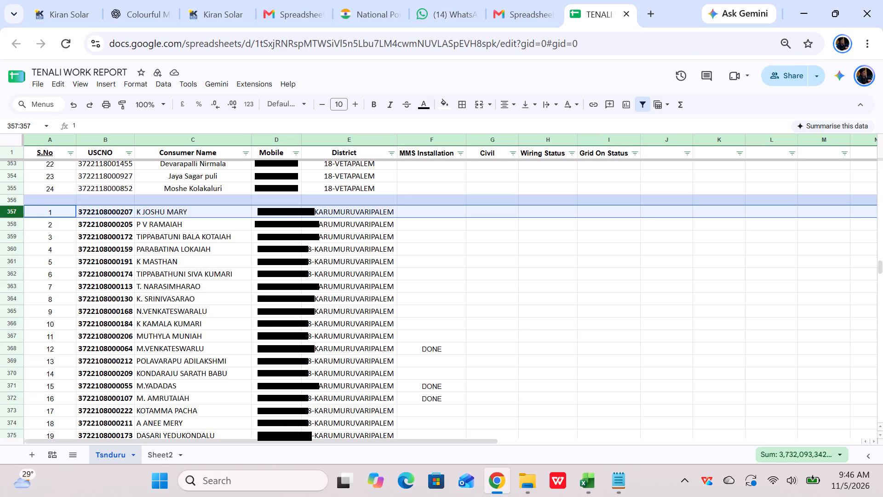
right_click(10, 214)
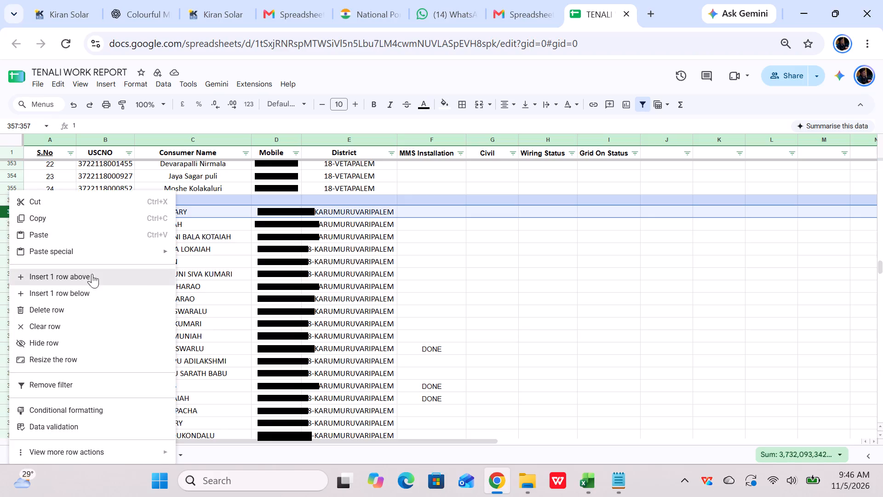
click(90, 289)
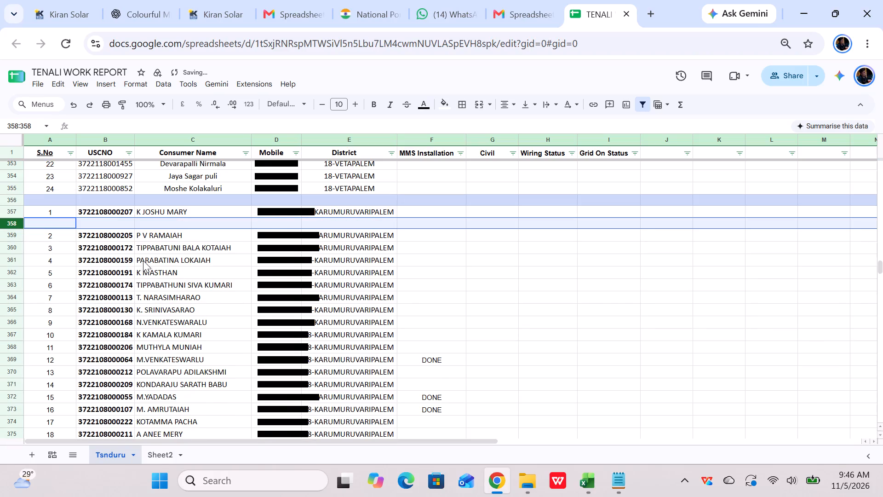
Copy the USCNO from row 357 into the new row 358 and replace its last three digits with the new consumer's.
click(110, 209)
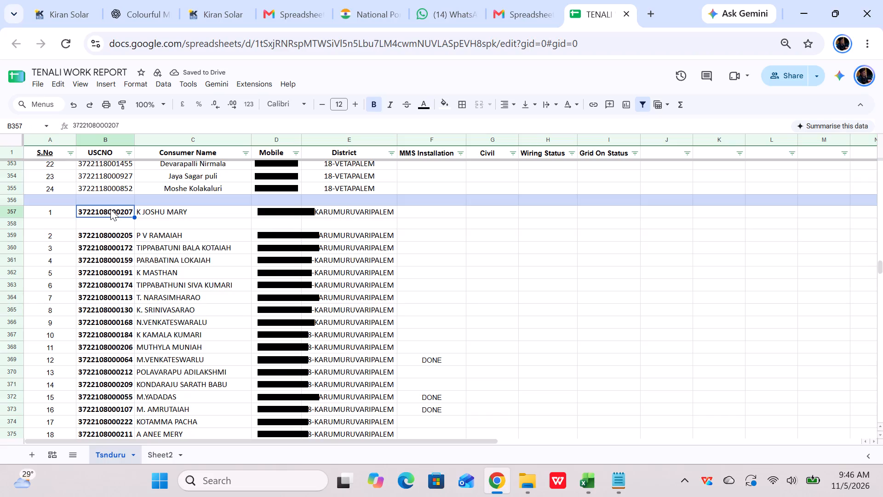
key(ctrl+c)
click(96, 221)
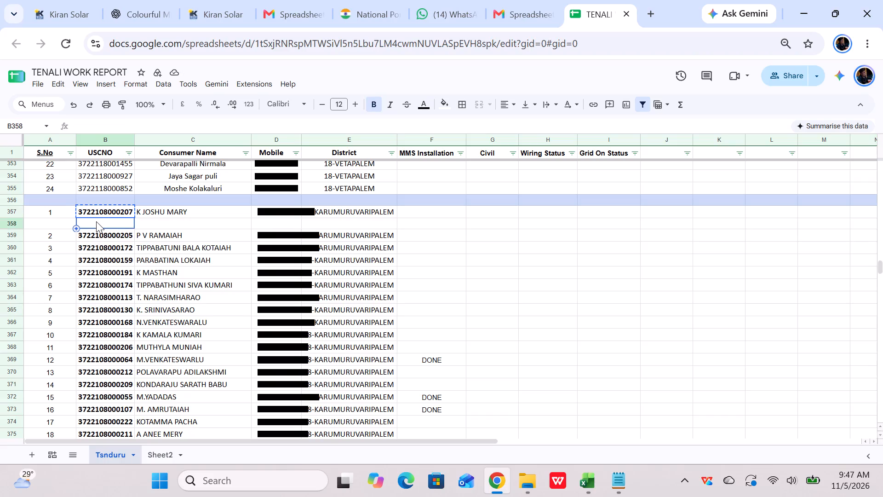
key(ctrl+v)
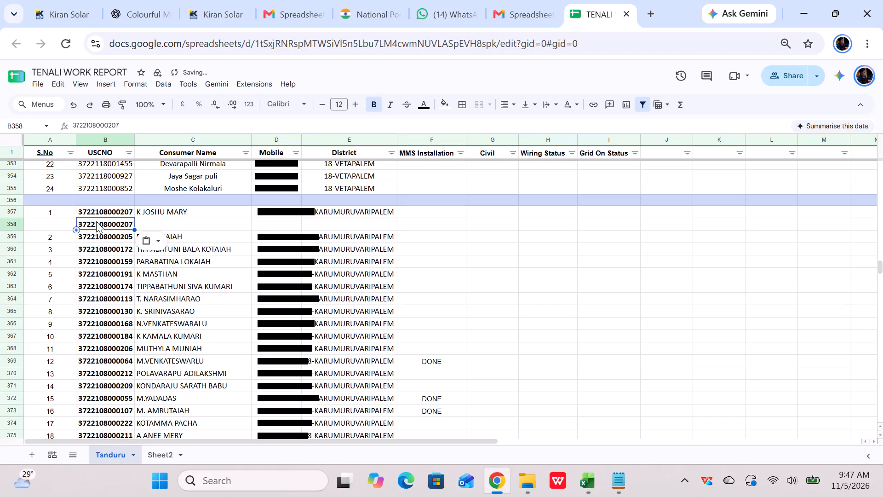
double_click(131, 223)
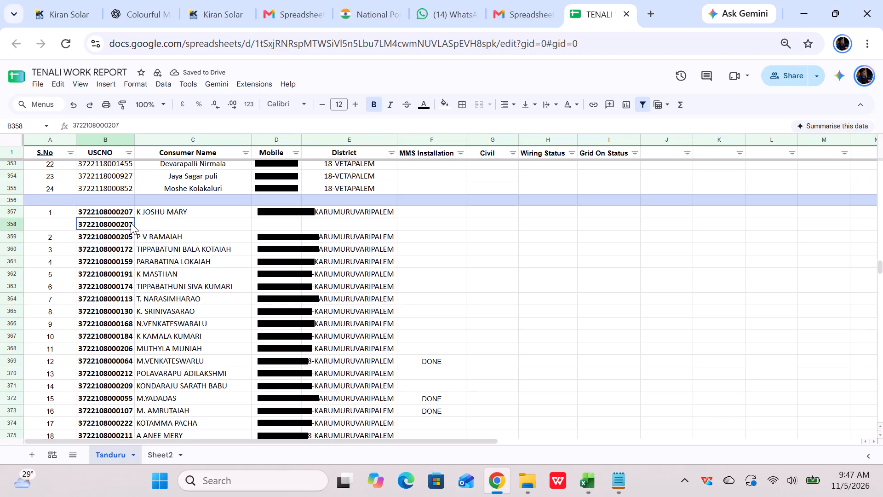
key(BackSpace)
key(BackSpace)
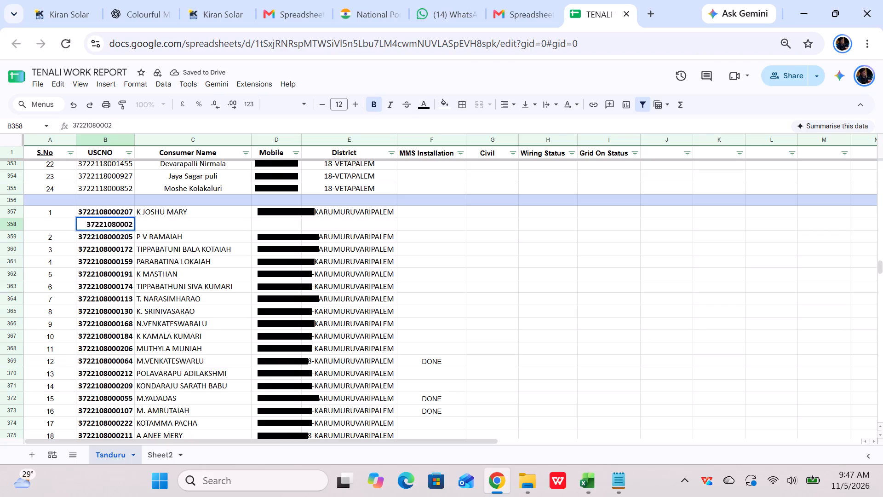
key(BackSpace)
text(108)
Enter the new consumer's name under Consumer Name in row 358.
click(149, 221)
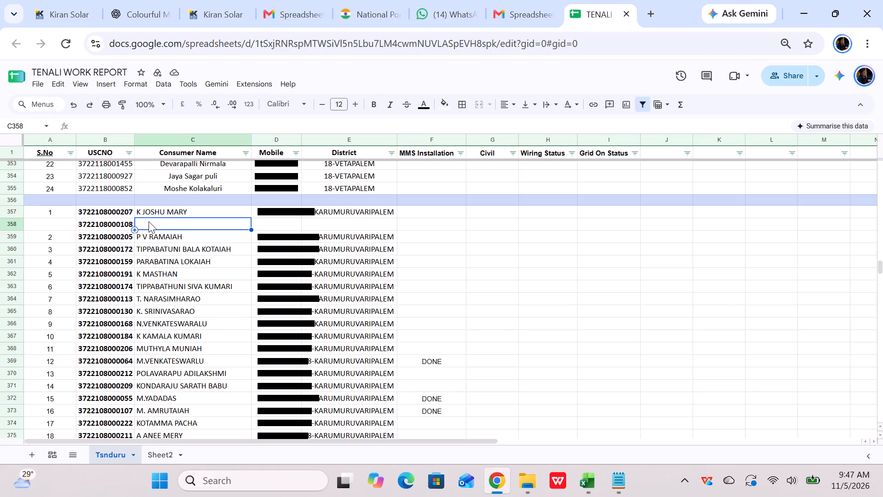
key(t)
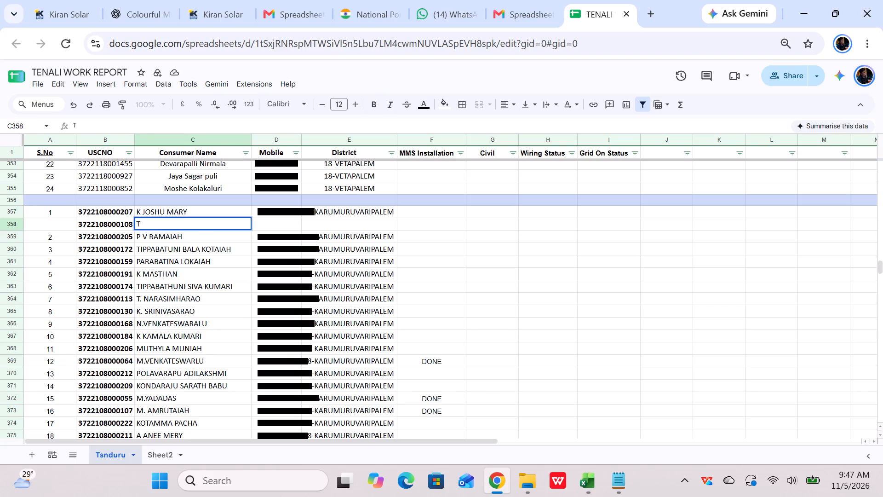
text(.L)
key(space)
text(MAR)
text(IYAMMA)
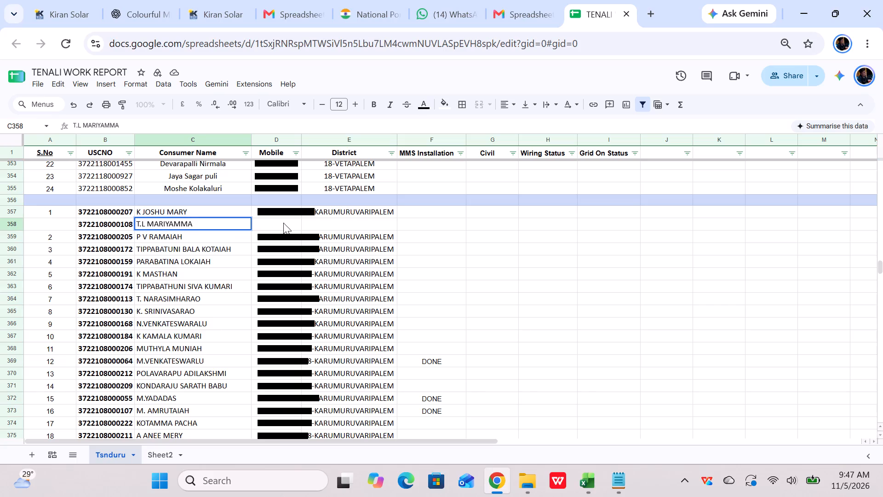
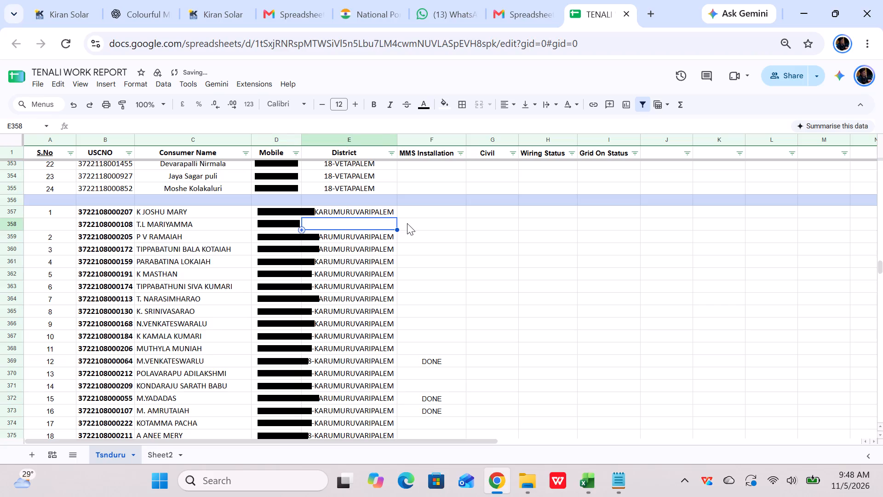
Enter DONE under MMS Installation in row 358, the newly added consumer of the 08-KARUMURUVARIPALEM block.
click(408, 223)
text(DONE)
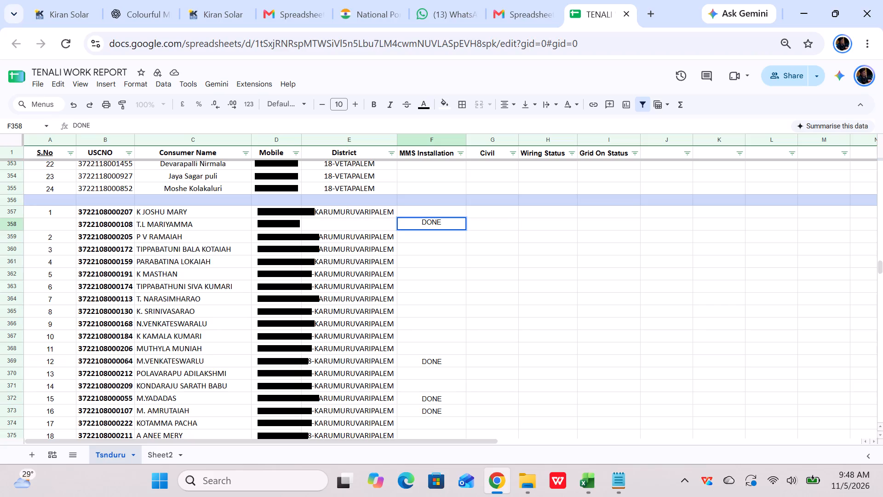
Enter DONE under MMS Installation in rows 364 and 365, S.No 7 and 8 of the 08-KARUMURUVARIPALEM block.
click(428, 301)
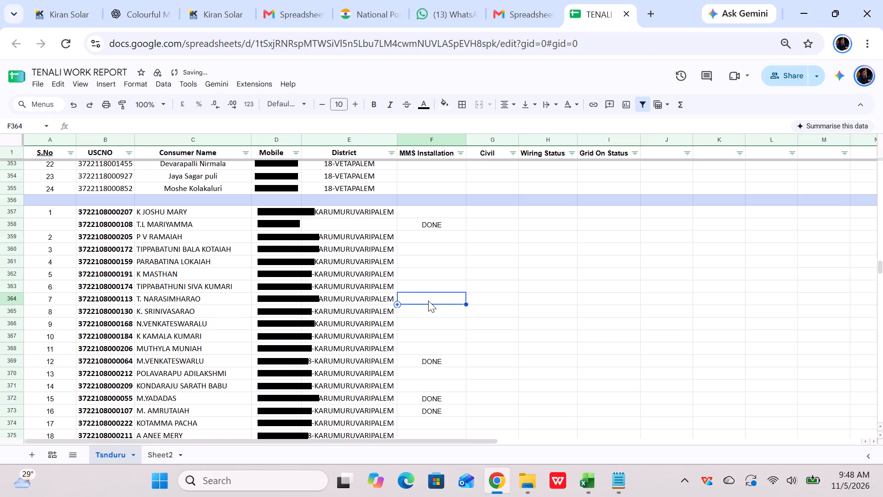
text(DONE)
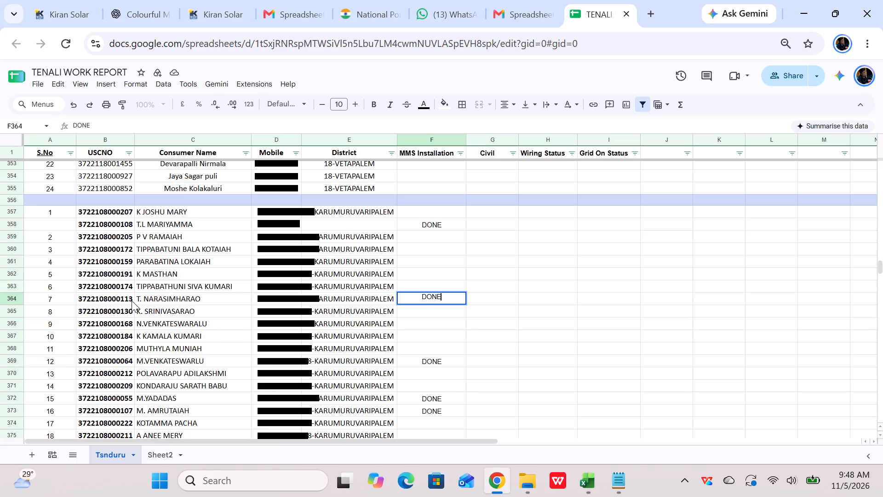
scroll(168, 307, down, 1)
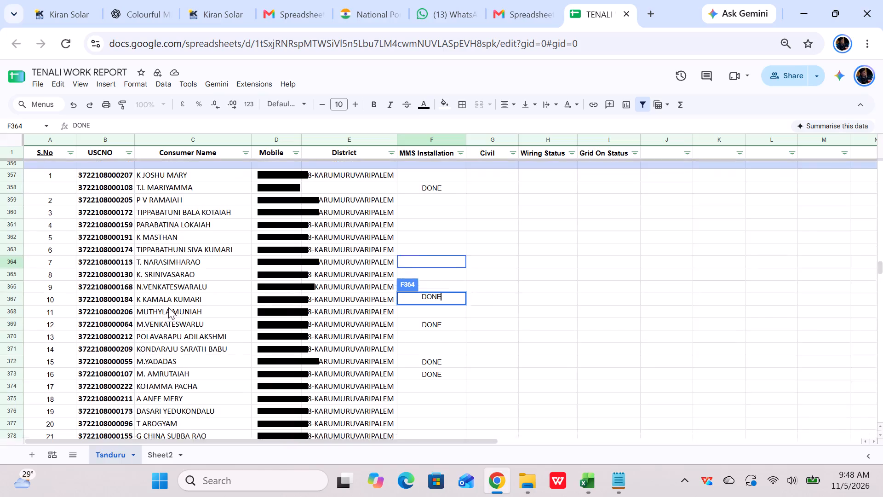
scroll(168, 307, down, 2)
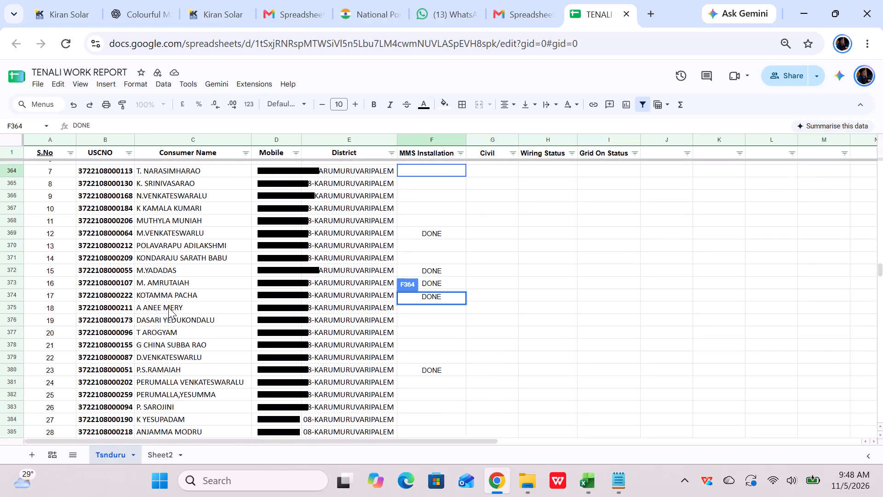
scroll(168, 307, down, 1)
scroll(168, 307, up, 4)
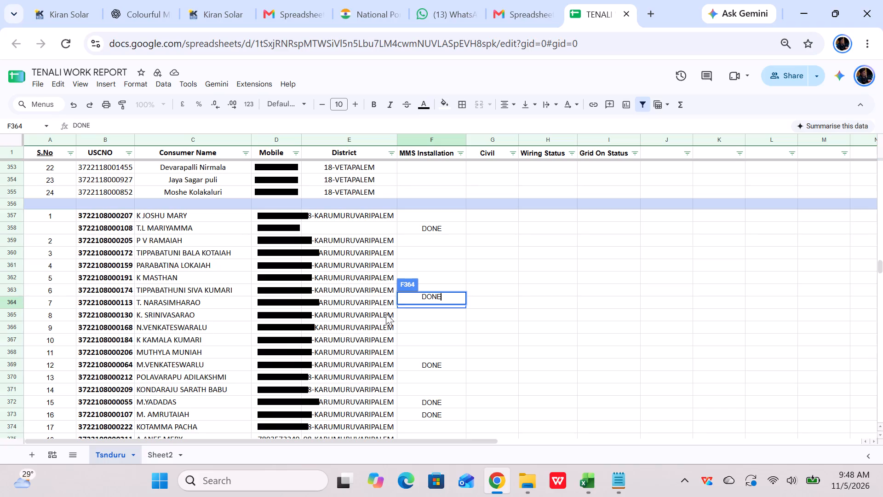
click(428, 316)
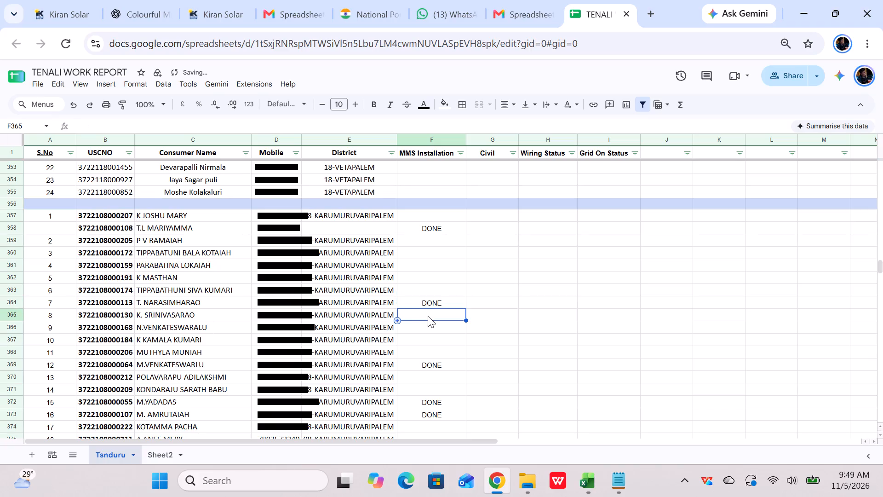
text(DONE)
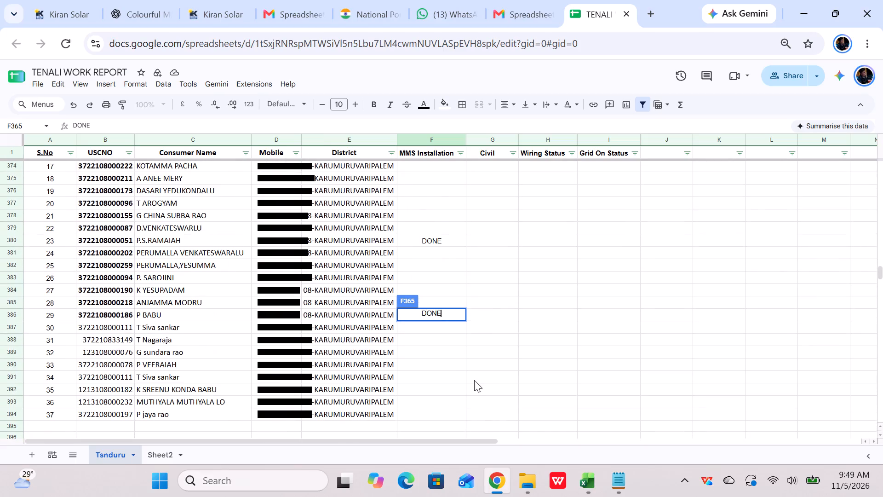
click(460, 371)
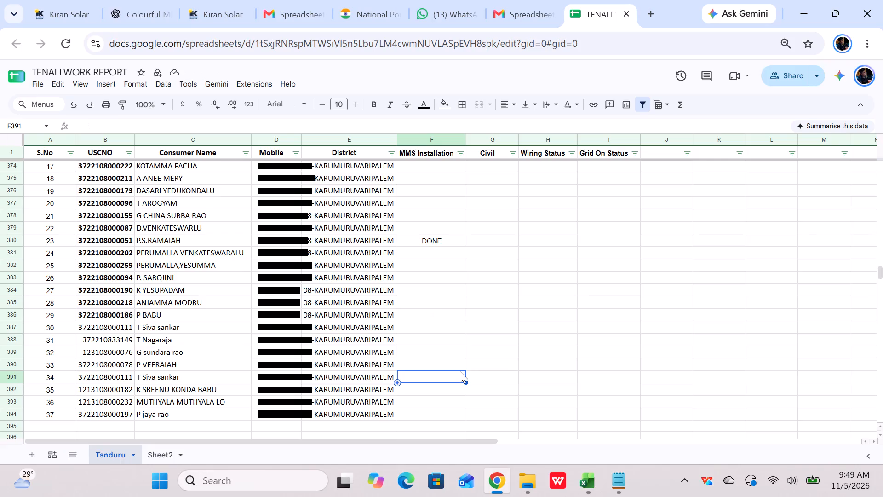
Insert one blank row below row 358 in the 08-KARUMURUVARIPALEM block.
scroll(431, 318, up, 5)
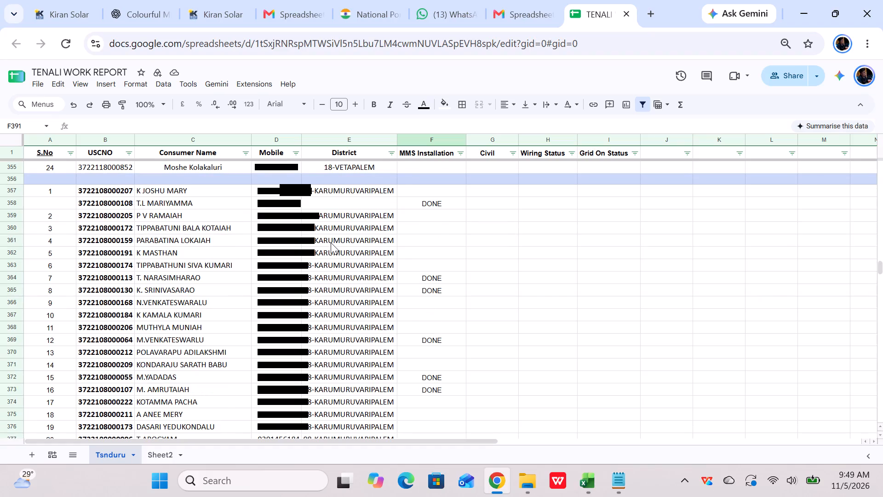
click(13, 200)
right_click(13, 200)
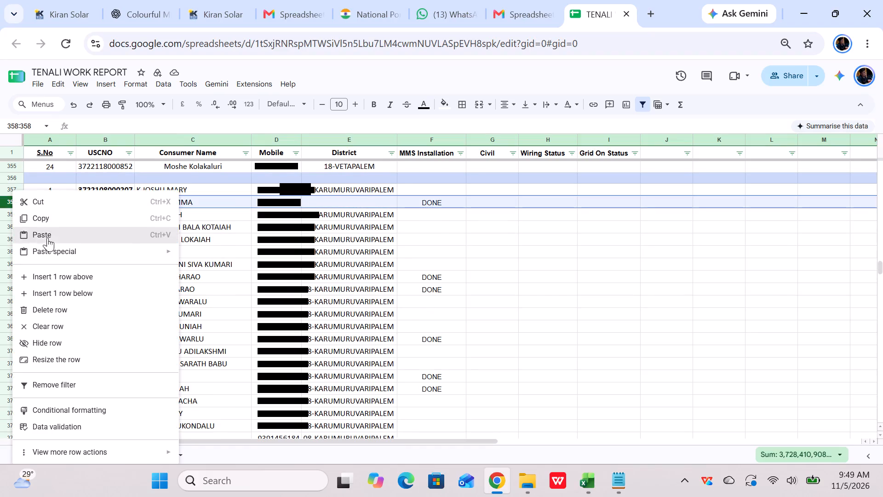
click(62, 294)
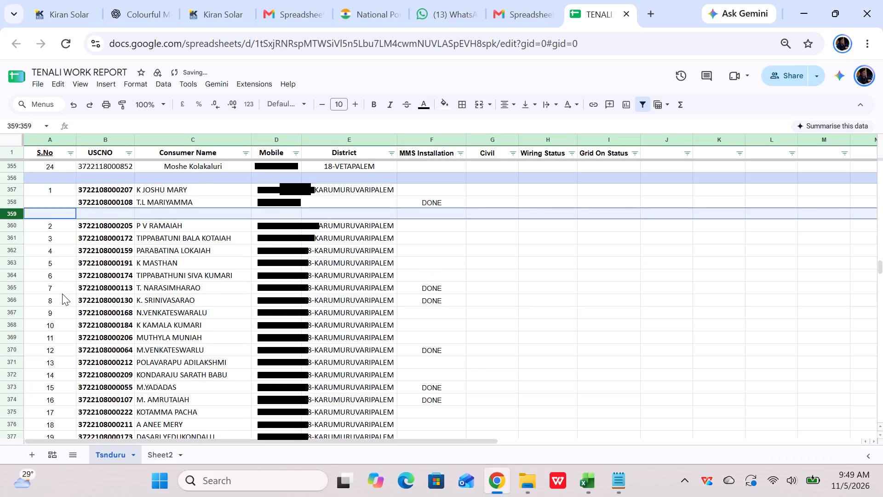
Copy the USCNO from row 358 into the new row 359 and replace its last three digits with the new consumer's.
click(105, 200)
key(ctrl+c)
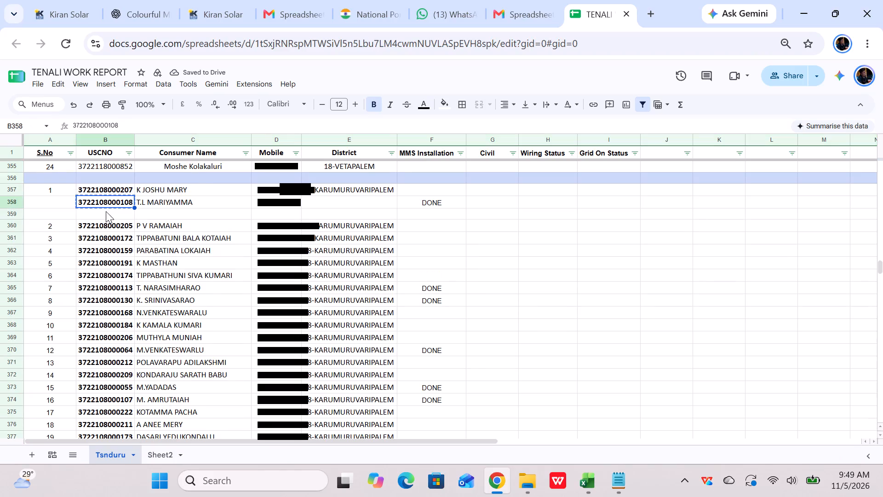
click(106, 213)
key(ctrl+v)
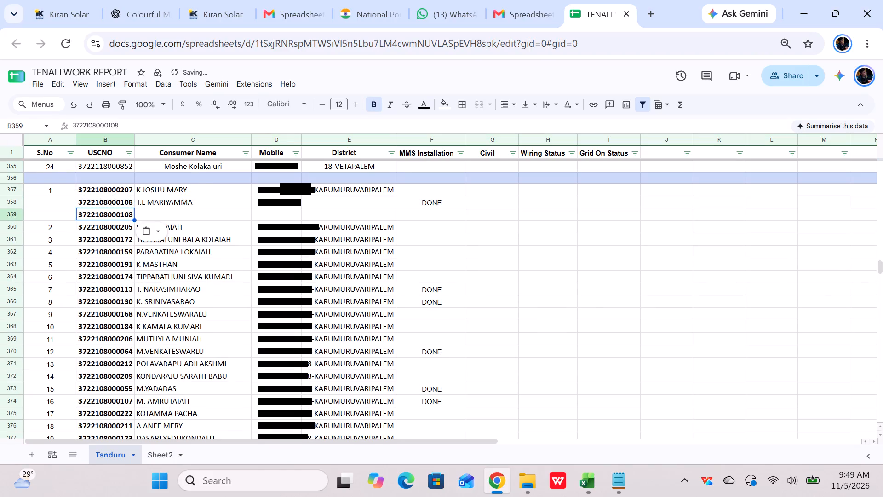
double_click(131, 212)
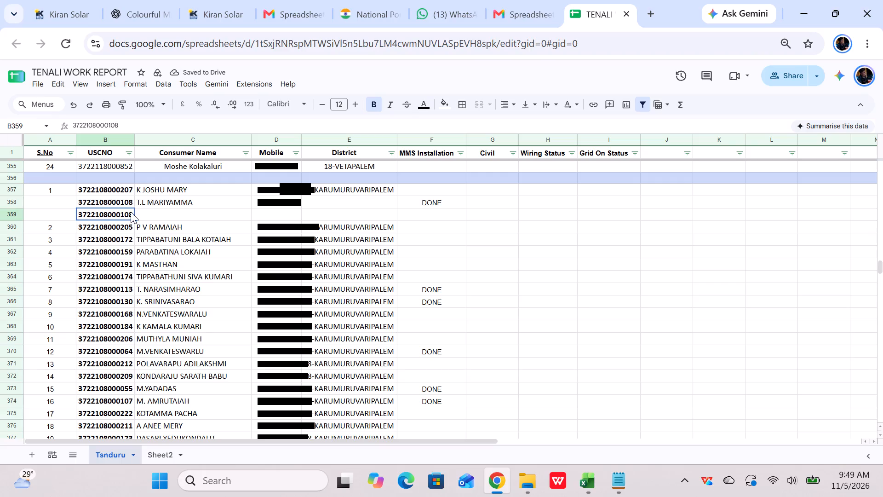
key(BackSpace)
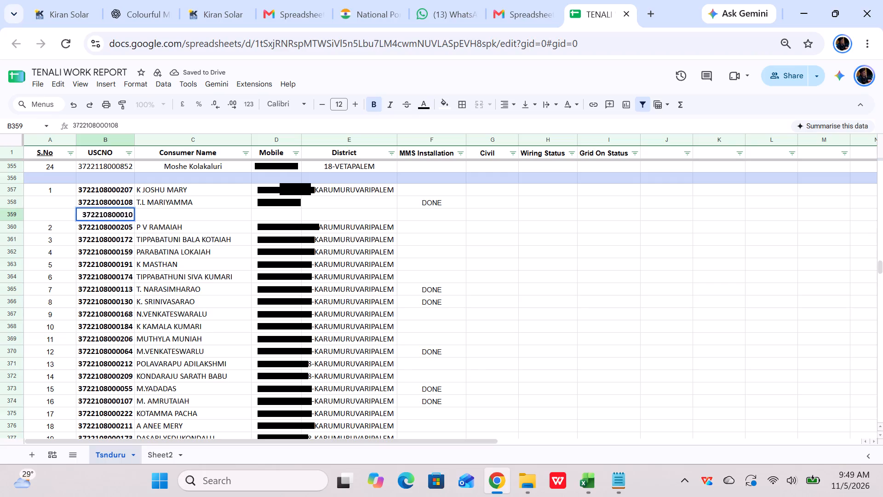
key(BackSpace)
key(BackSpace)
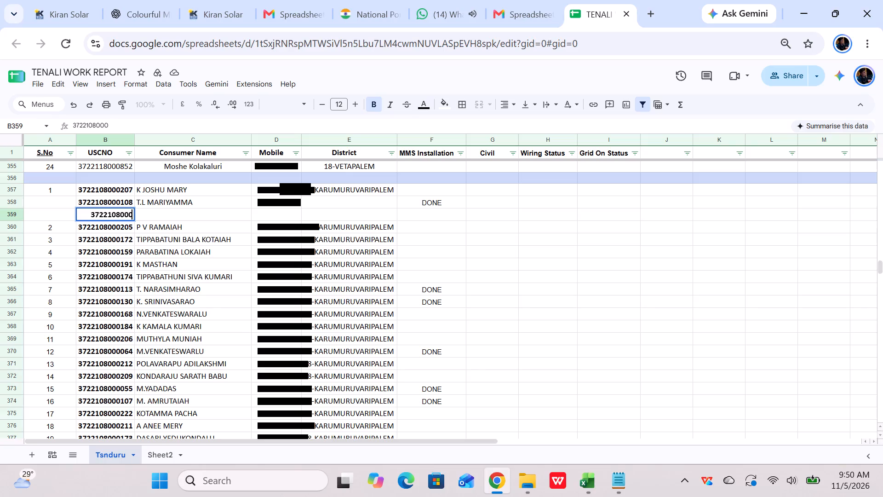
text(126)
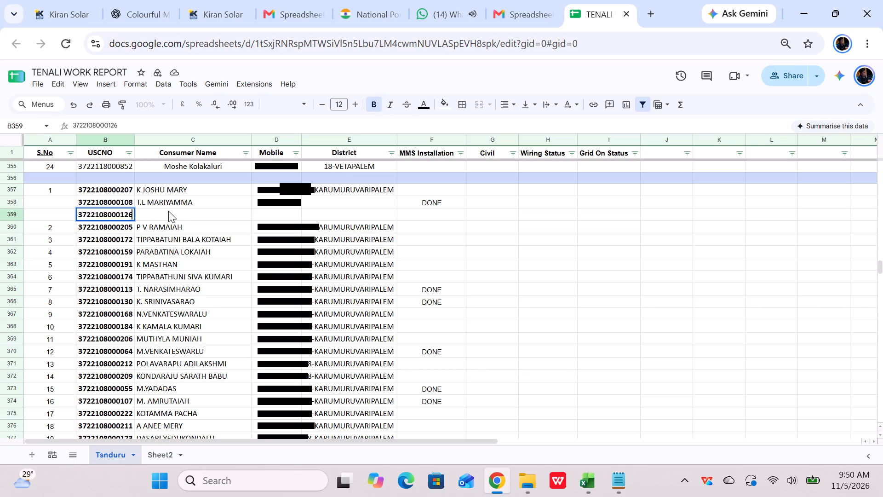
Enter the second new consumer's name under Consumer Name in row 359.
click(168, 211)
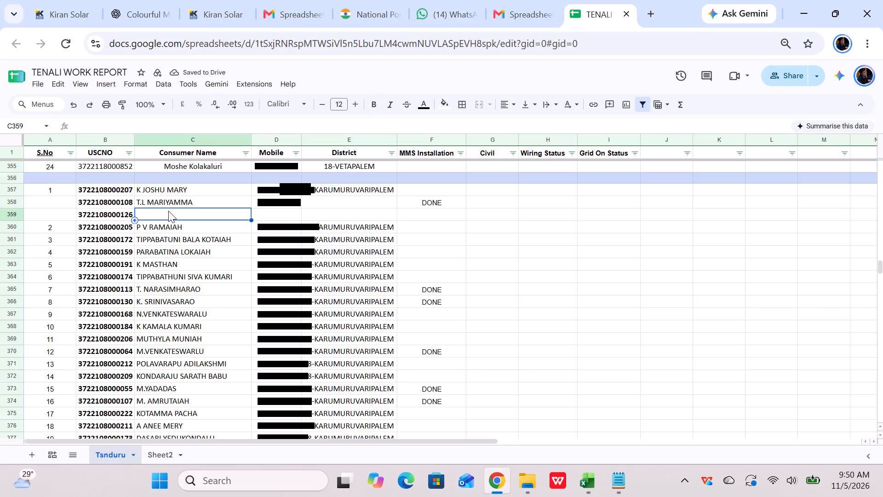
key(t)
key(period)
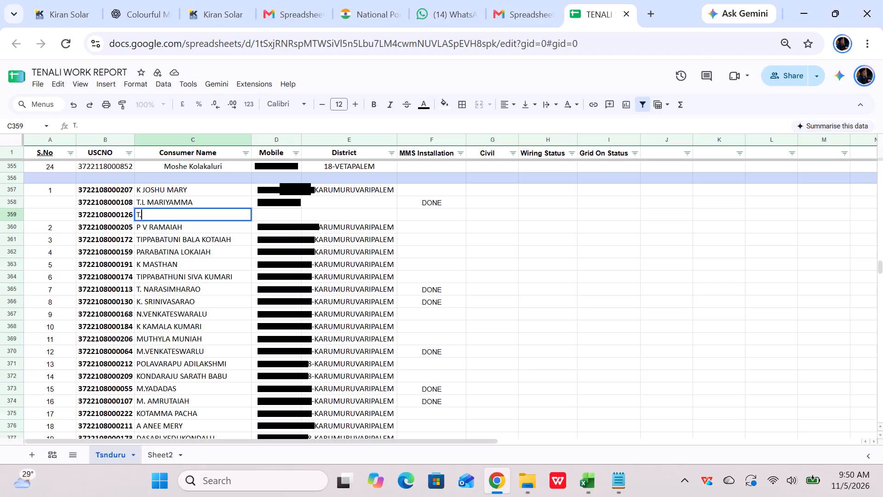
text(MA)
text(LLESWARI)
click(270, 208)
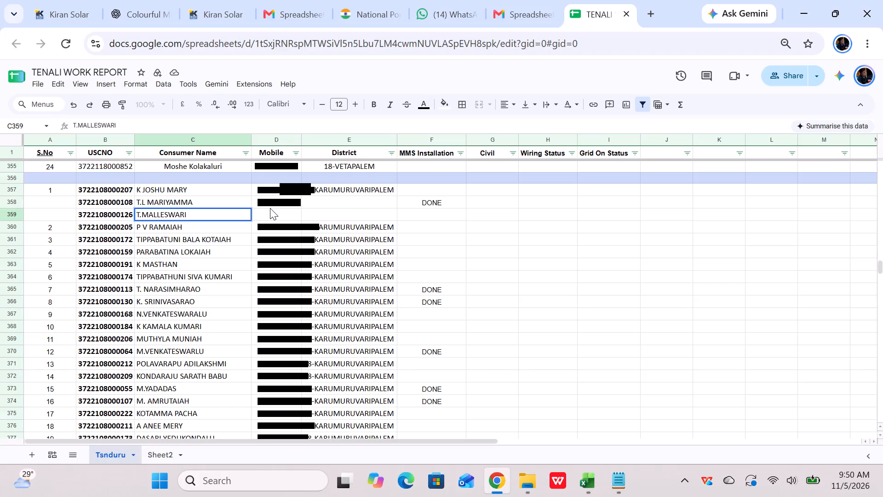
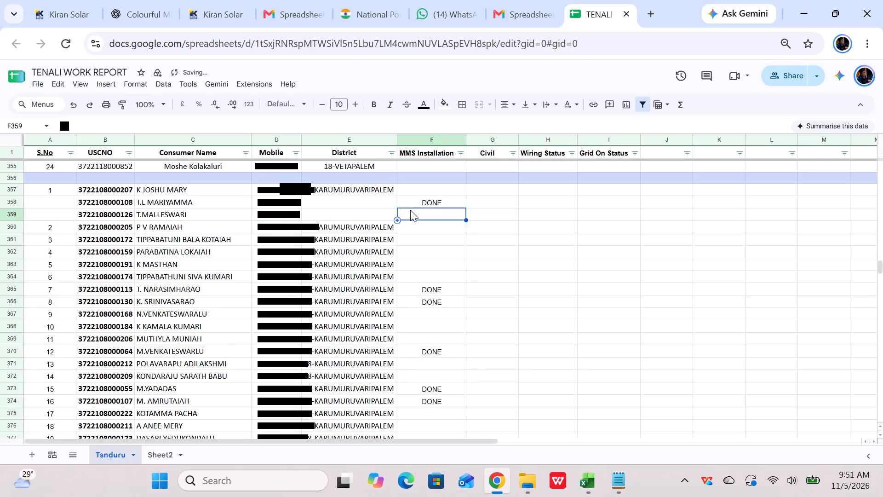
Enter DONE under MMS Installation in rows 359, 362 and 367 of the 08-KARUMURUVARIPALEM block.
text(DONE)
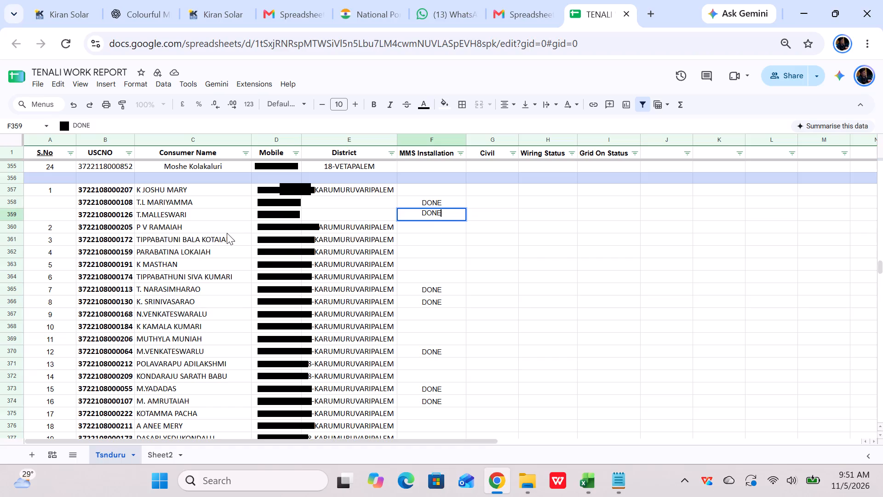
click(408, 251)
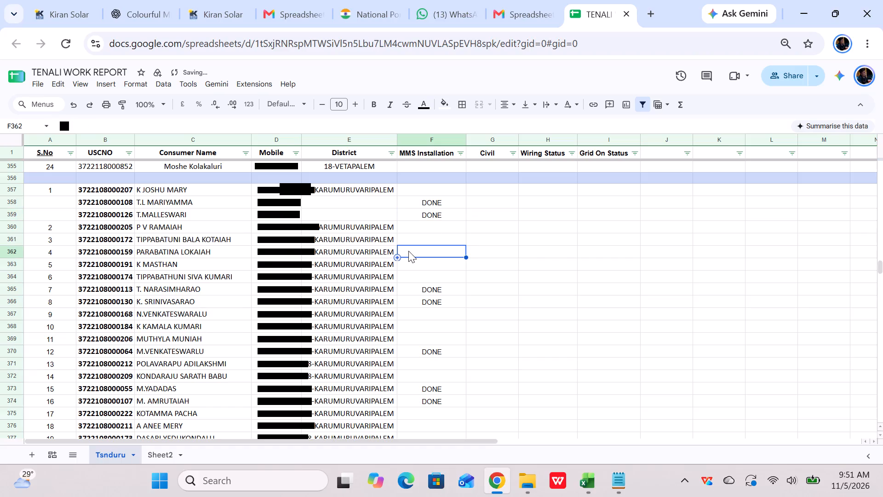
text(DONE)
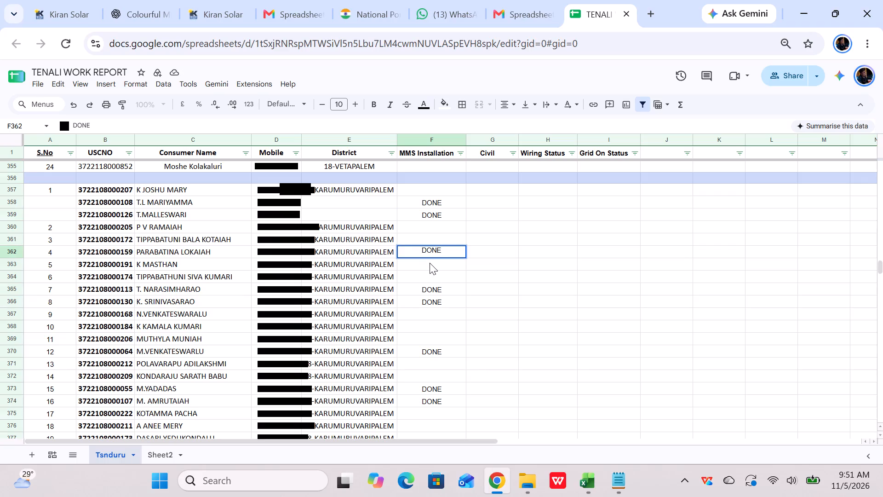
click(428, 312)
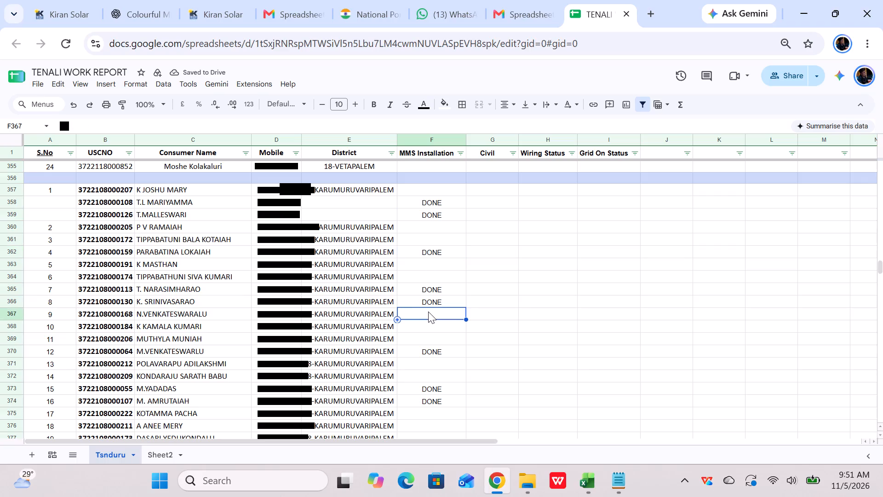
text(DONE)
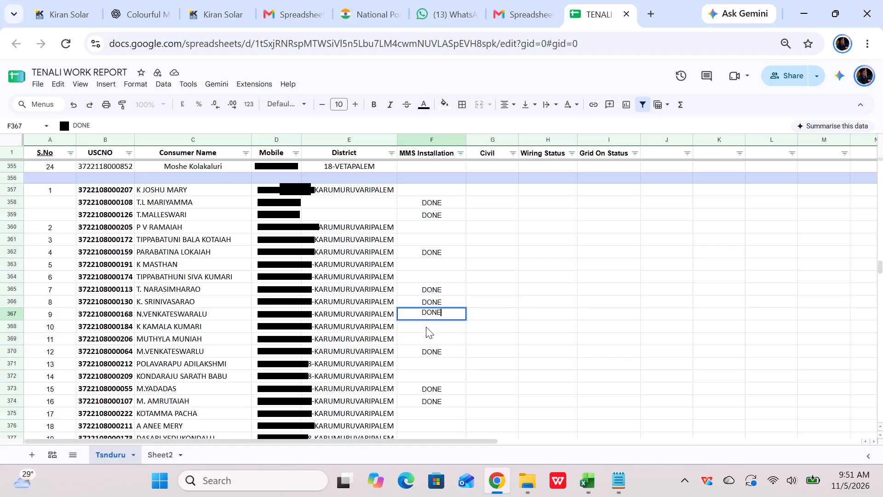
scroll(284, 260, down, 1)
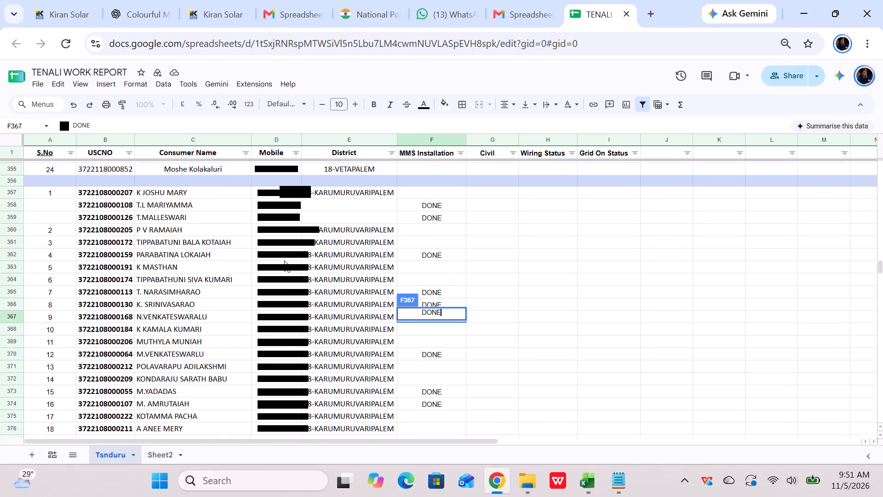
scroll(284, 260, down, 1)
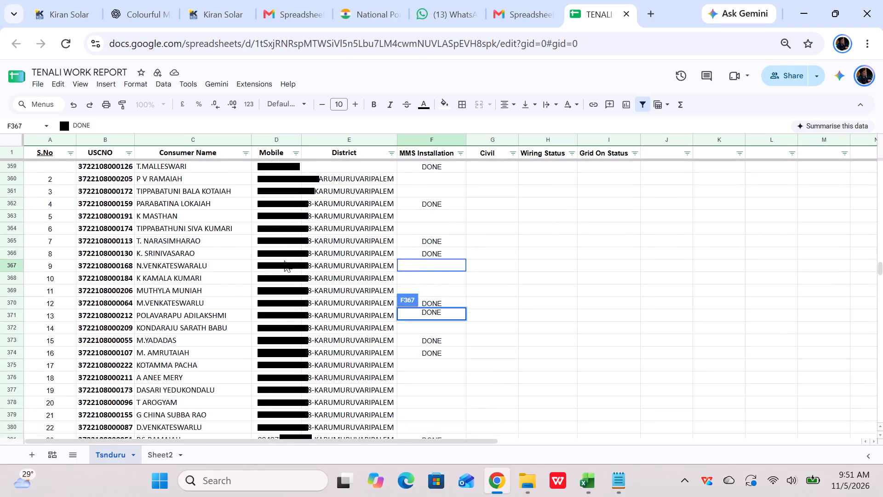
scroll(284, 260, down, 1)
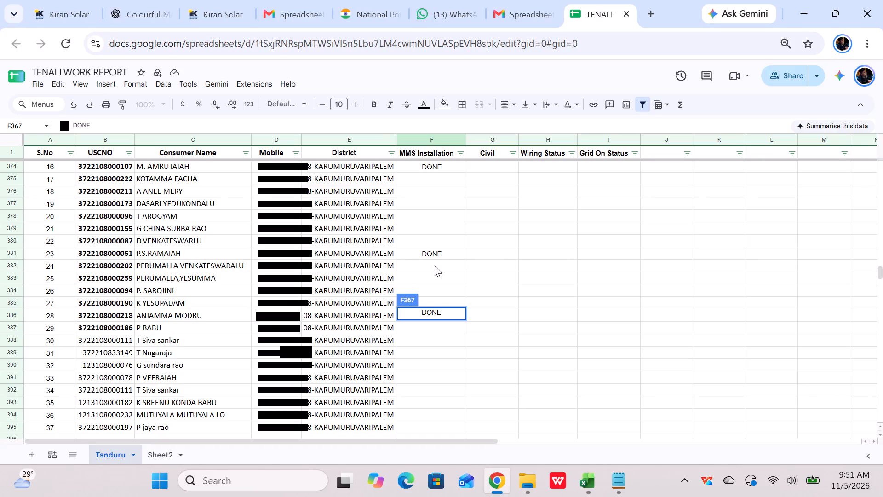
click(505, 246)
Look through the USCNOs and consumer names in the 08-KARUMURUVARIPALEM block to check for the next consumer.
scroll(452, 221, up, 1)
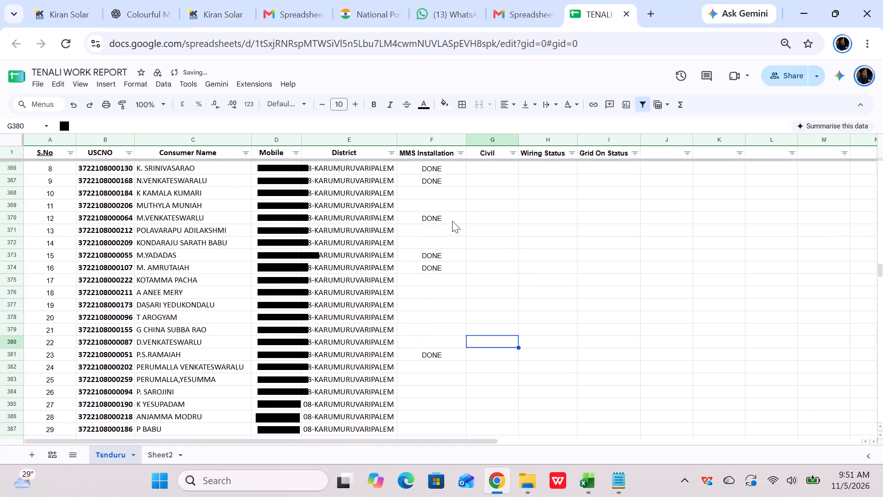
scroll(452, 221, up, 2)
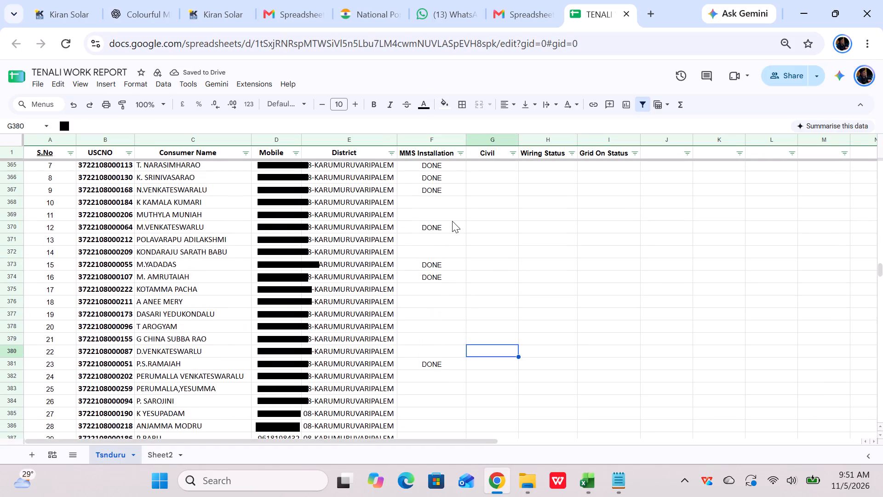
scroll(452, 221, up, 1)
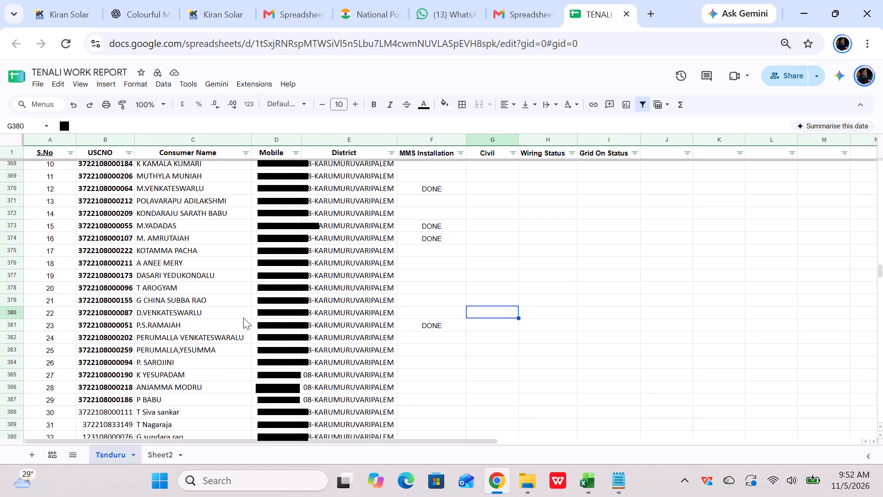
scroll(243, 318, up, 1)
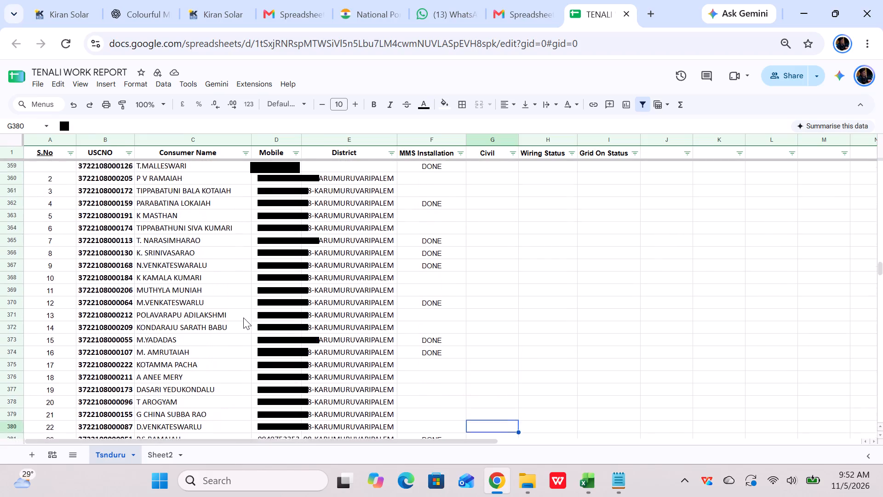
scroll(243, 318, up, 1)
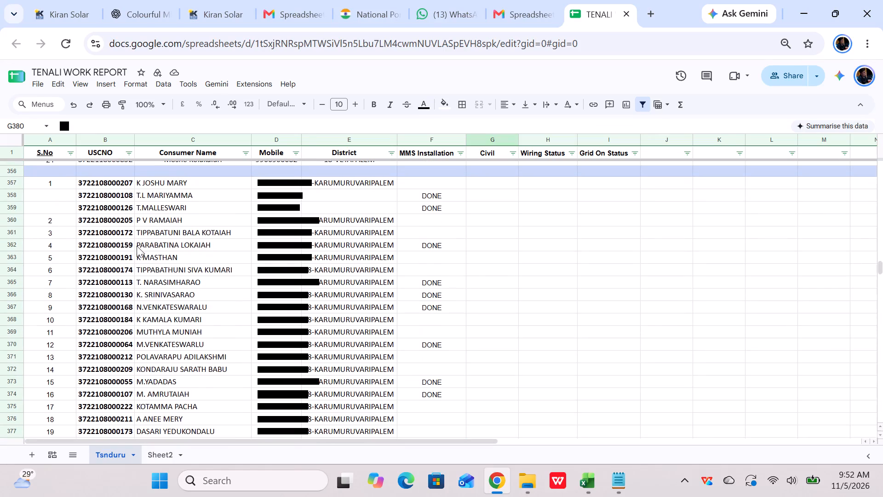
scroll(137, 255, down, 1)
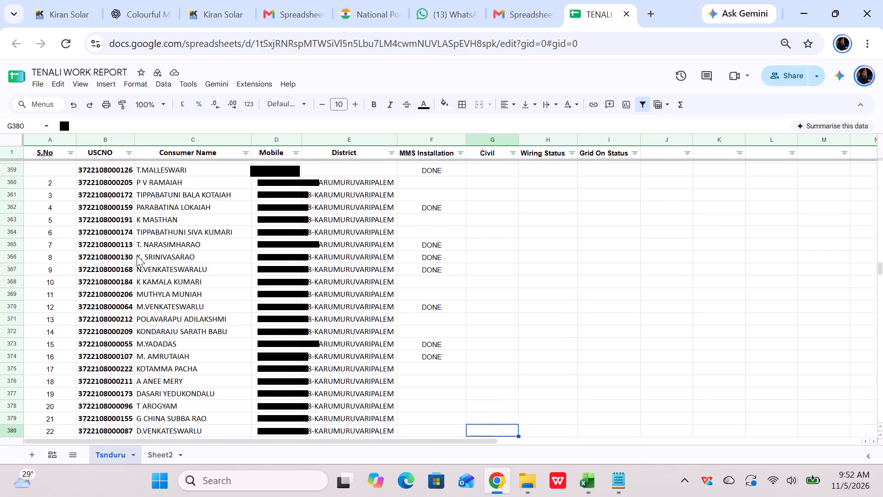
scroll(137, 255, down, 2)
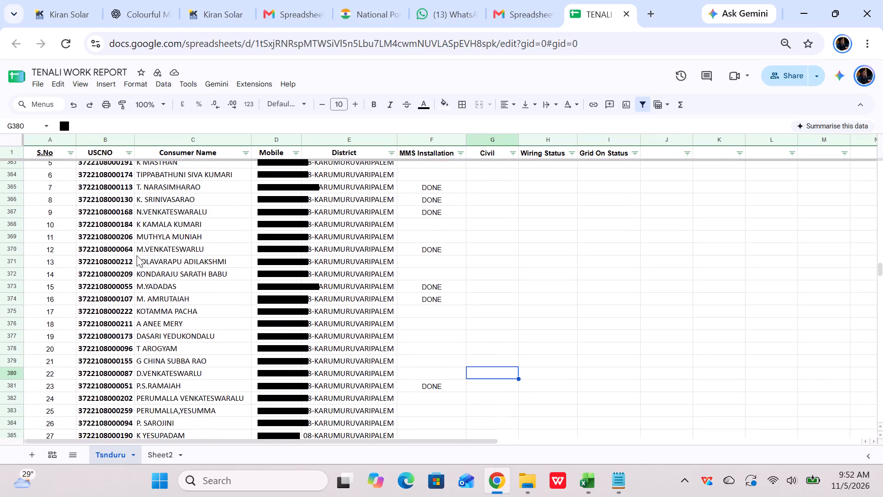
scroll(137, 255, down, 3)
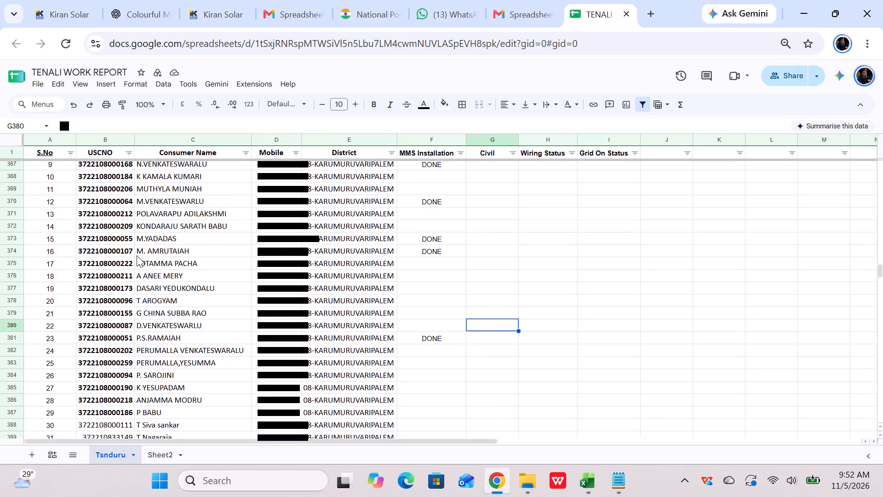
scroll(137, 255, down, 1)
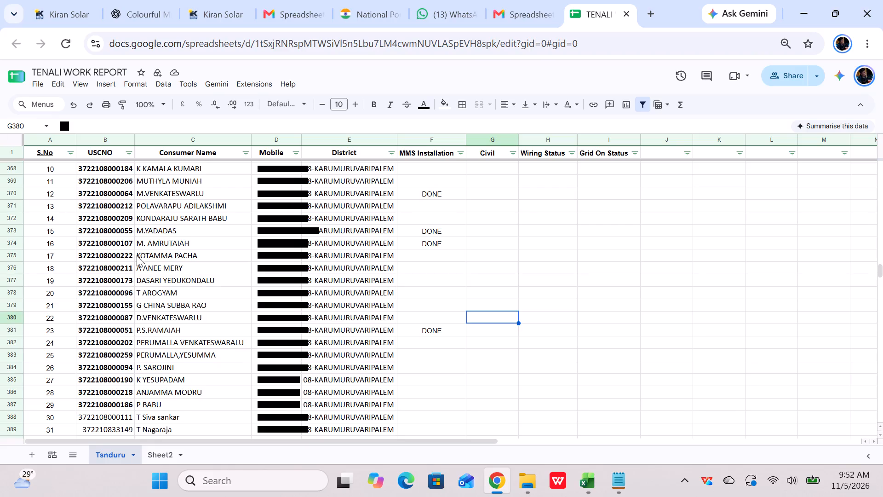
Insert one blank row below row 359 in the 08-KARUMURUVARIPALEM block.
scroll(167, 191, up, 2)
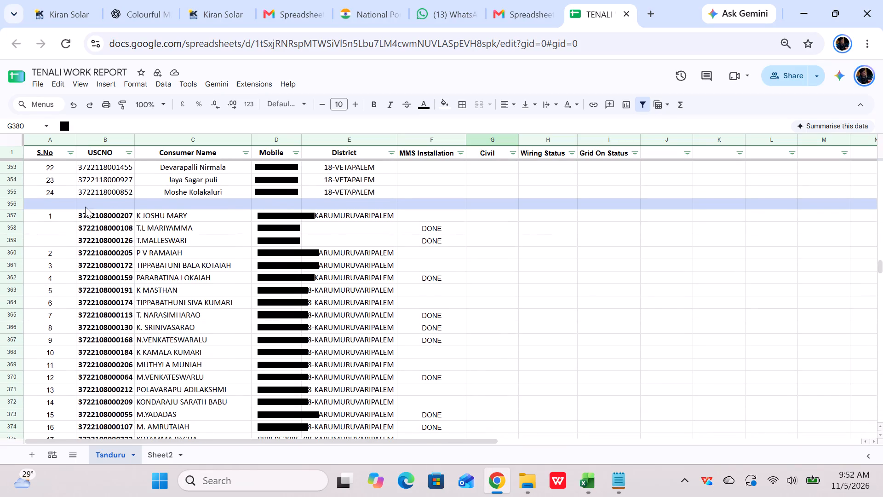
click(12, 238)
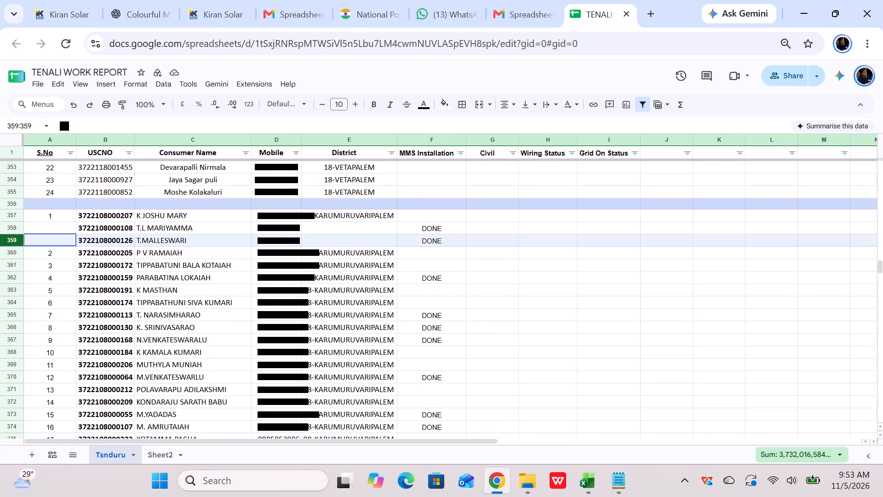
right_click(9, 243)
click(30, 292)
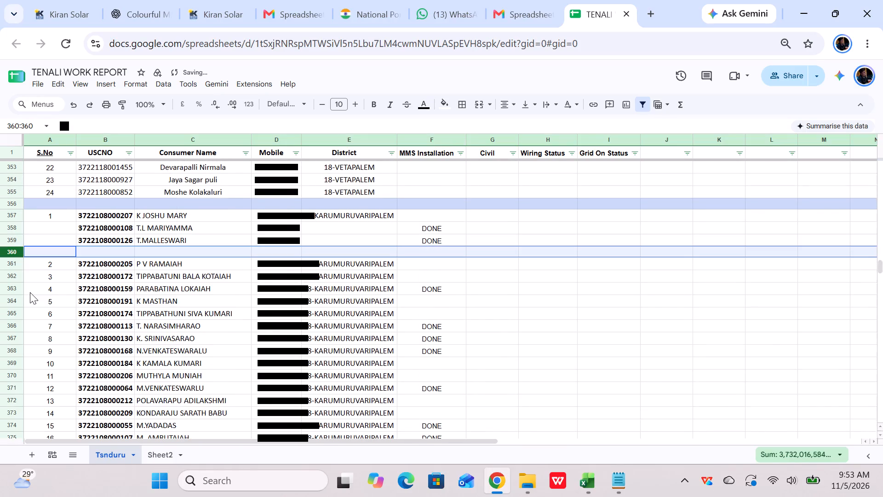
Copy the USCNO from row 359 into the new row 360 and replace its last three digits with the new consumer's.
click(105, 241)
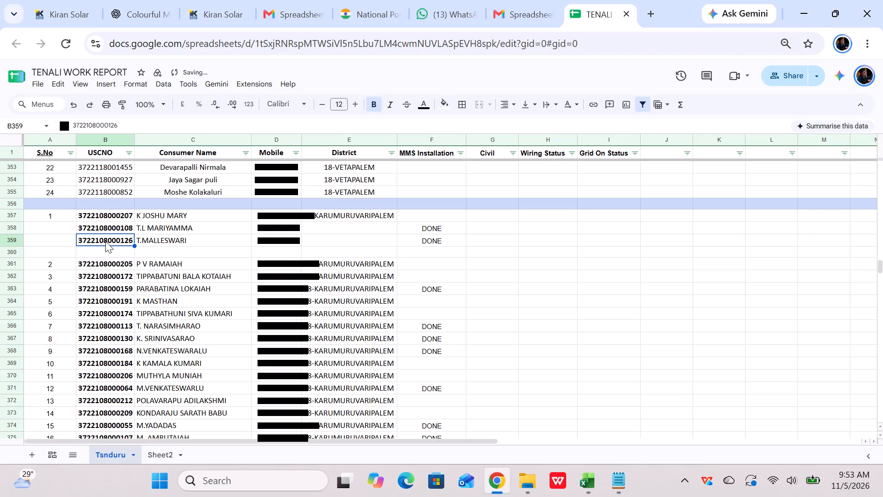
key(ctrl+c)
click(108, 252)
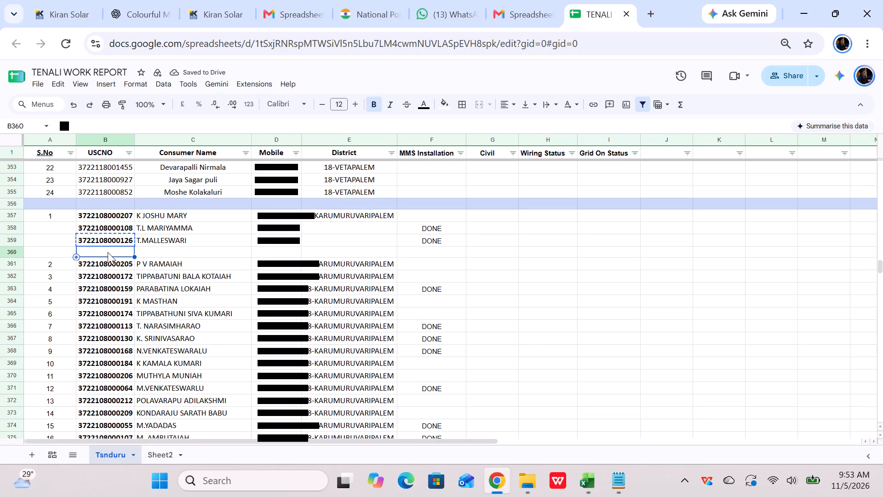
key(ctrl+v)
double_click(131, 251)
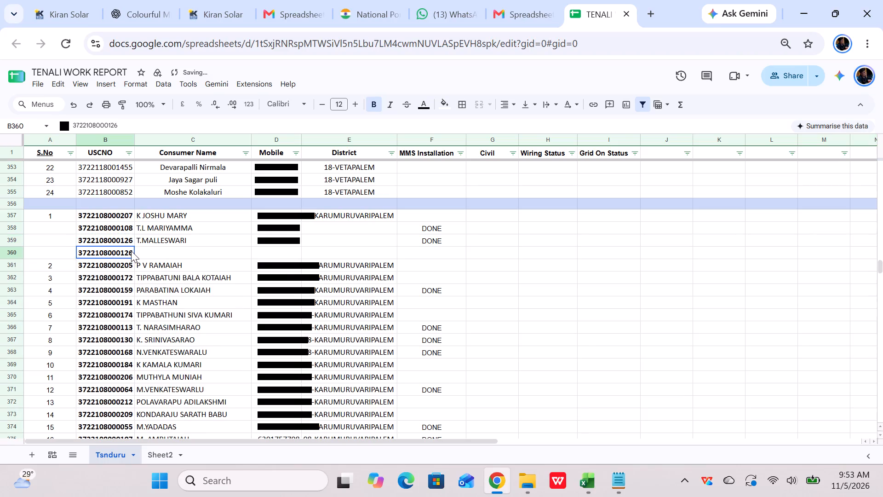
key(BackSpace)
key(BackSpace)
key(BackSpace)
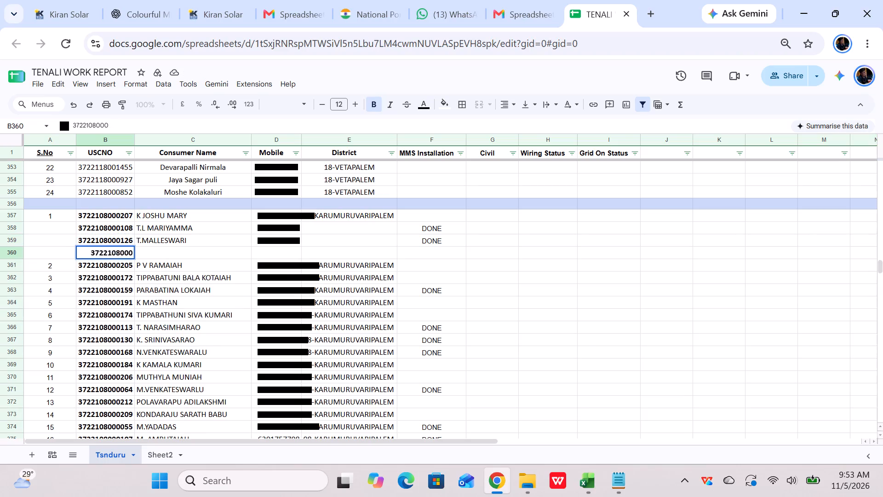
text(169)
Enter the third new consumer's name under Consumer Name in row 360.
click(172, 253)
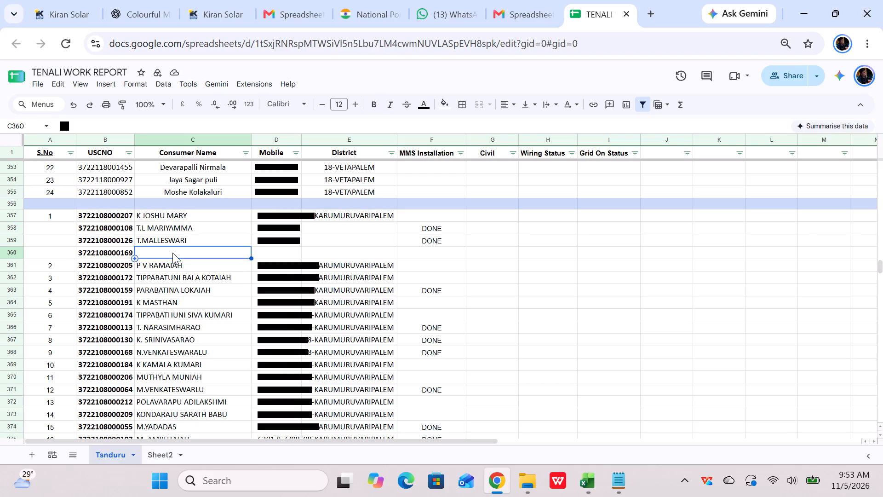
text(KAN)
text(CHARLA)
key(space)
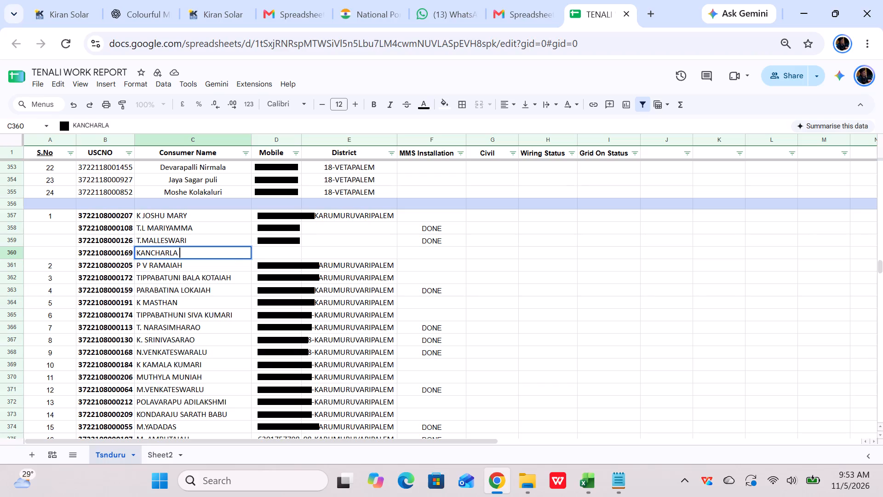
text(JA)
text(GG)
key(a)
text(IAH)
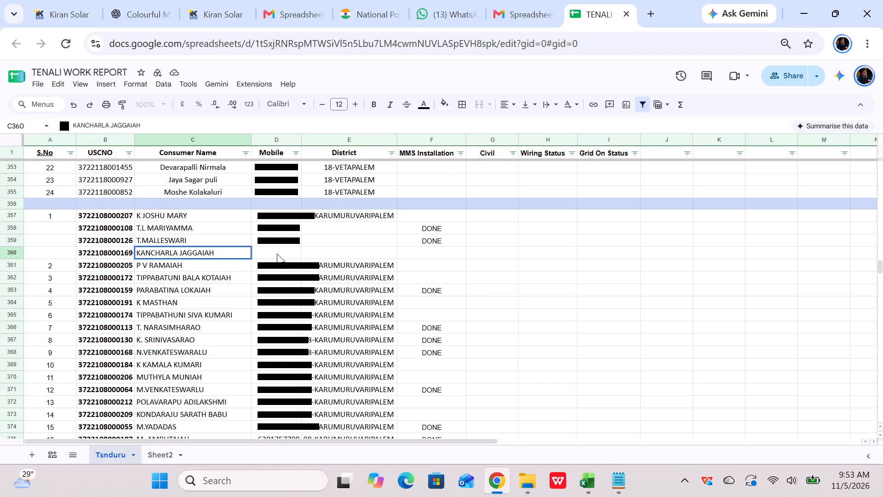
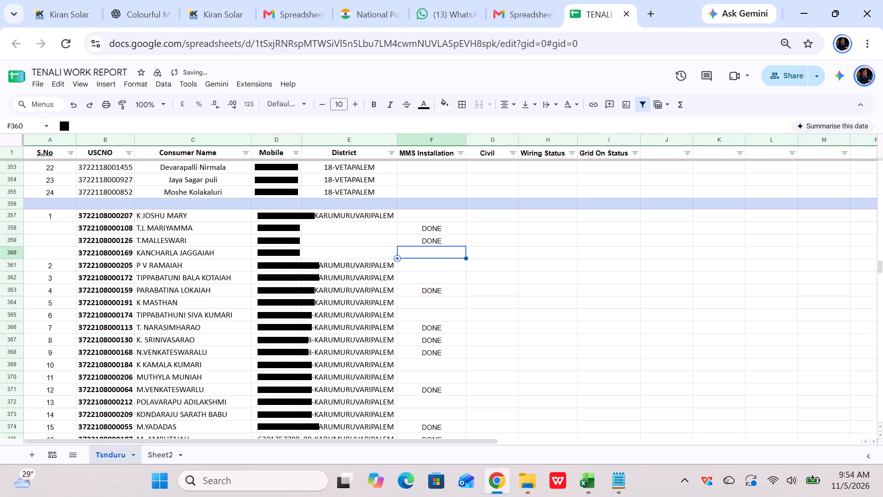
Mark the MMS Installation of the new consumer in row 360 as DONE.
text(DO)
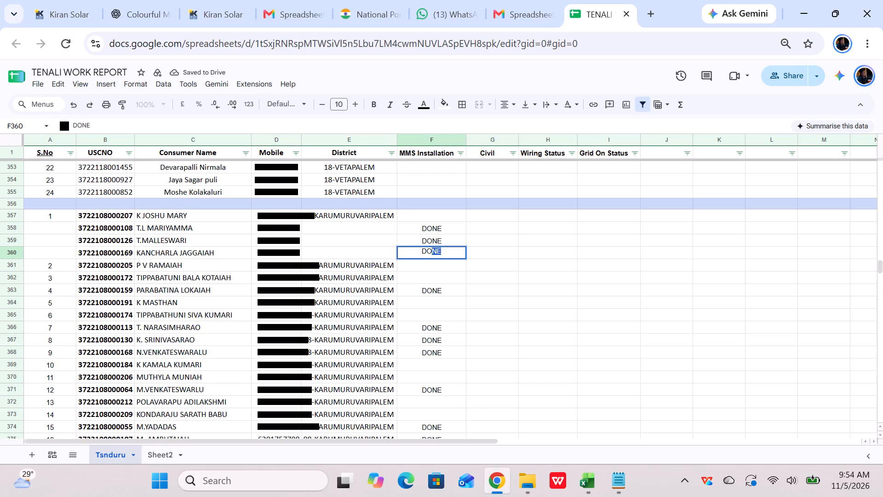
click(456, 252)
click(449, 269)
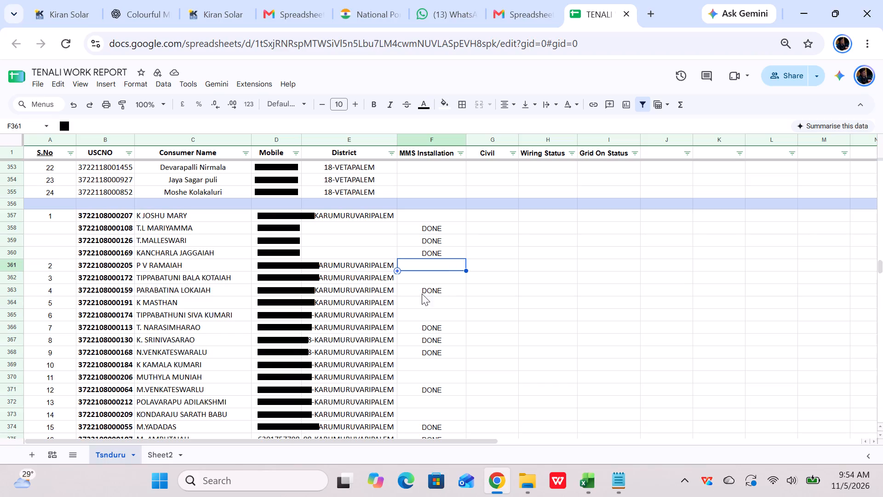
Look through the USCNOs and consumer names in the 08-KARUMURUVARIPALEM block to check for the next consumer.
scroll(290, 336, down, 1)
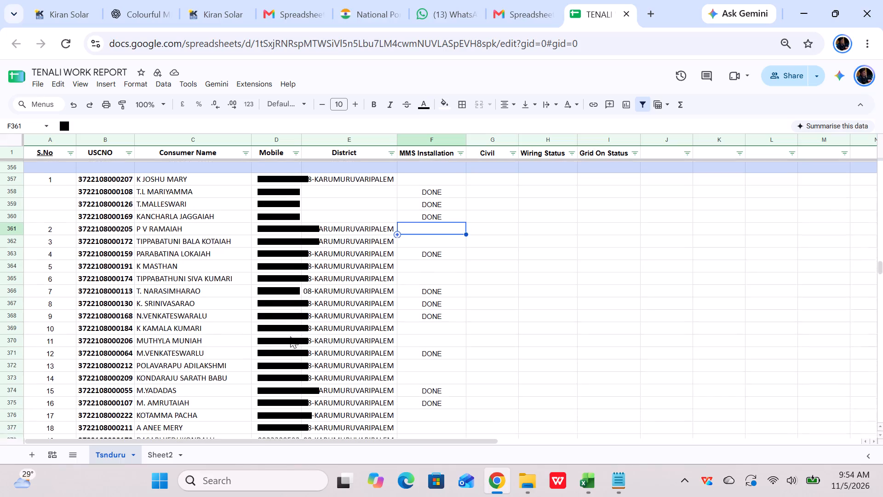
scroll(290, 336, down, 2)
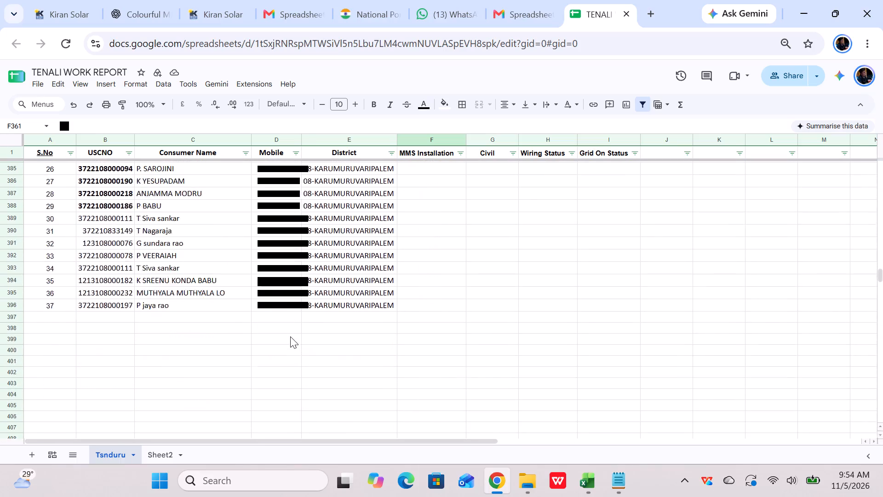
scroll(290, 336, down, 1)
scroll(273, 272, up, 2)
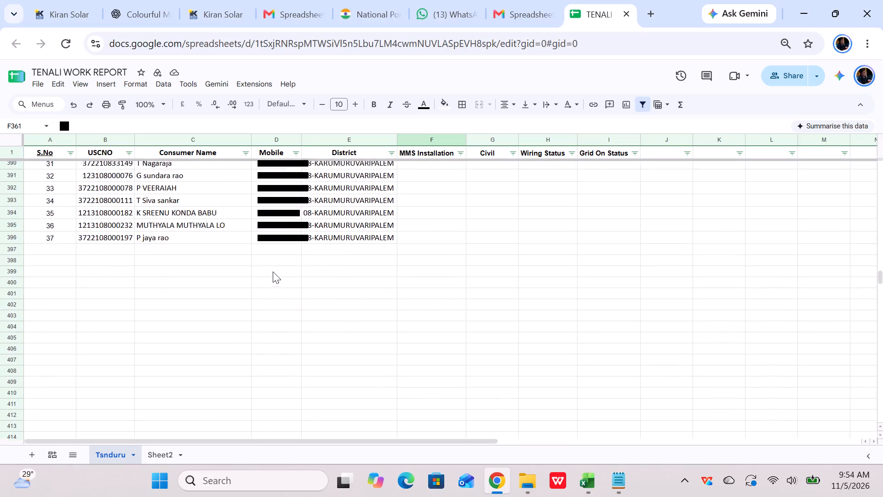
scroll(273, 272, up, 4)
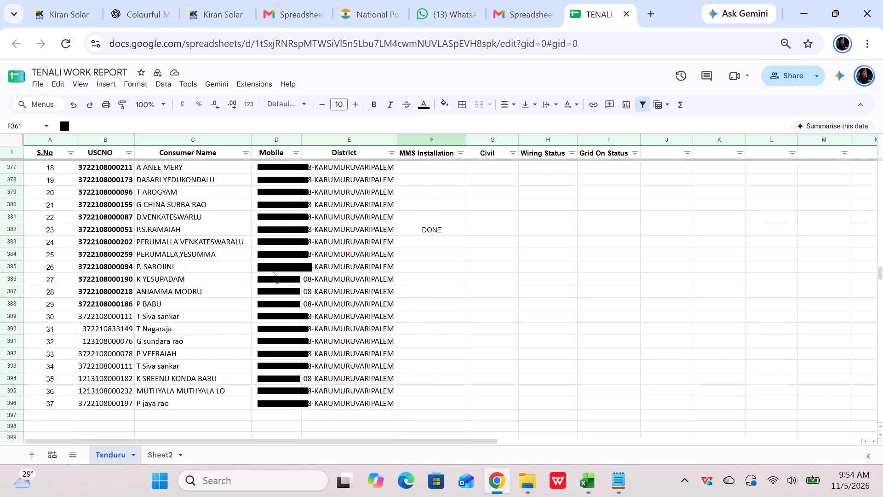
scroll(273, 272, up, 2)
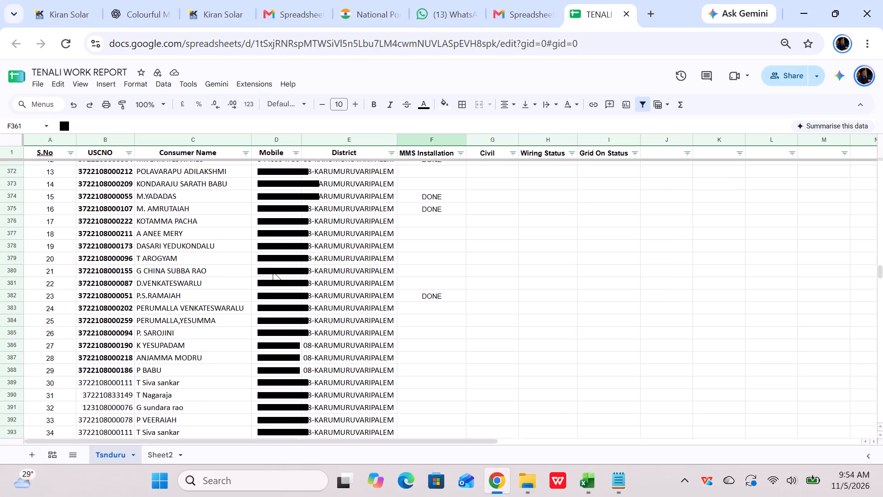
scroll(273, 272, up, 1)
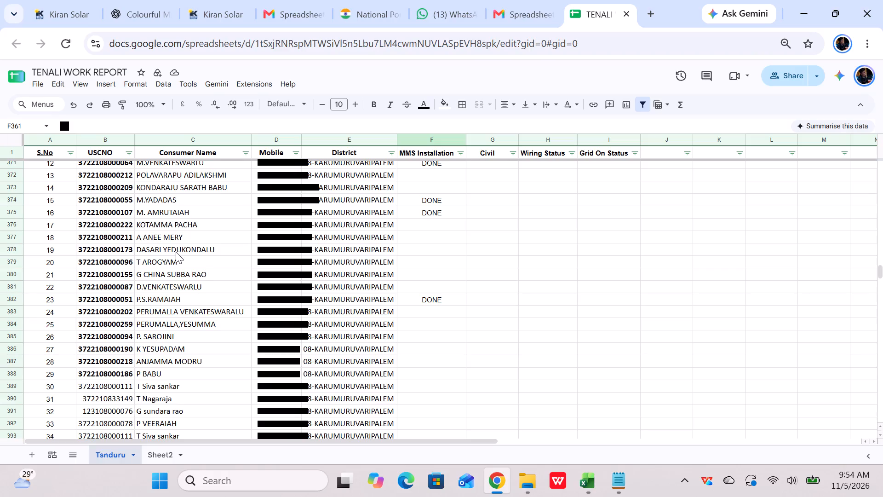
scroll(182, 248, up, 1)
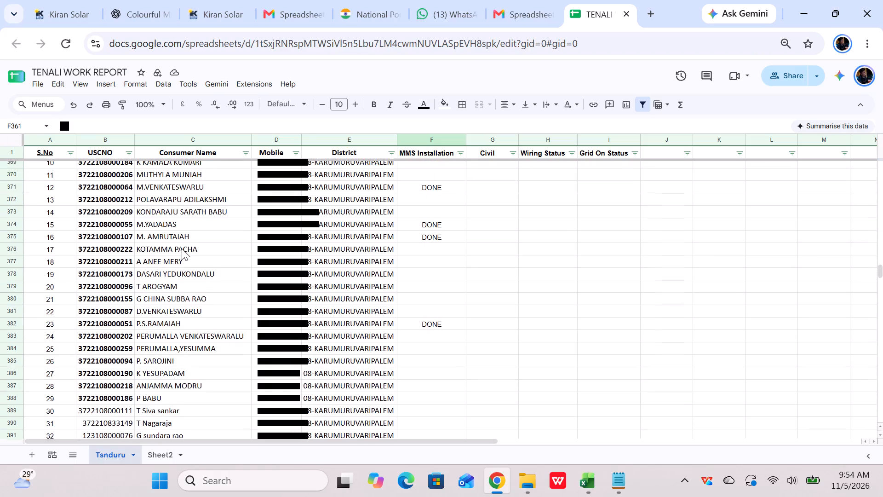
scroll(182, 248, up, 2)
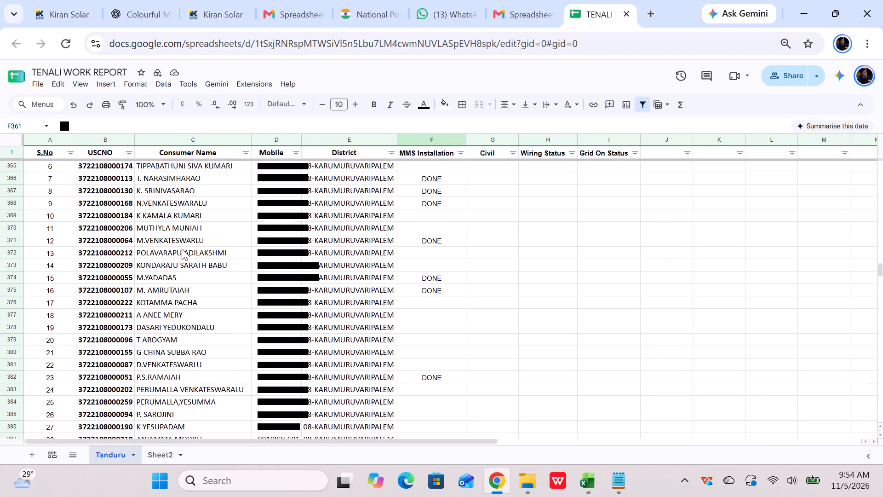
scroll(182, 248, up, 3)
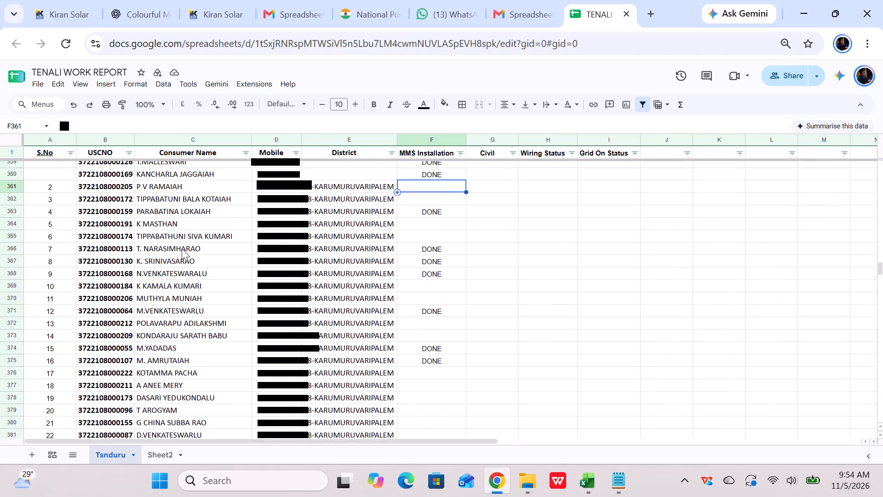
scroll(182, 248, up, 1)
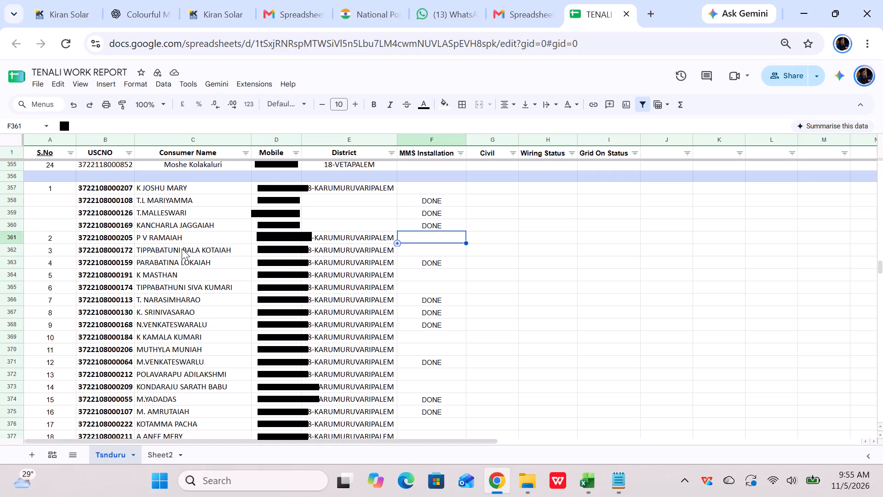
scroll(166, 232, up, 1)
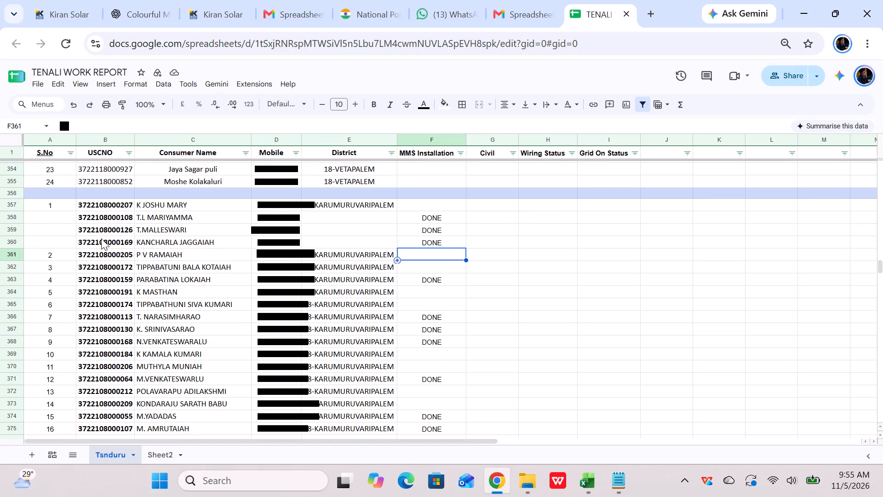
Copy the USCNO from row 360 and insert one blank row below it in the 08-KARUMURUVARIPALEM block.
click(101, 238)
key(ctrl+c)
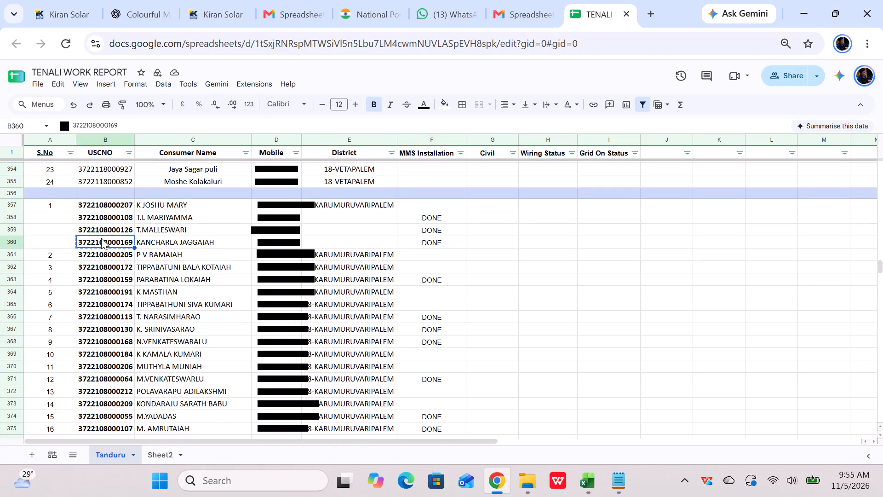
click(13, 254)
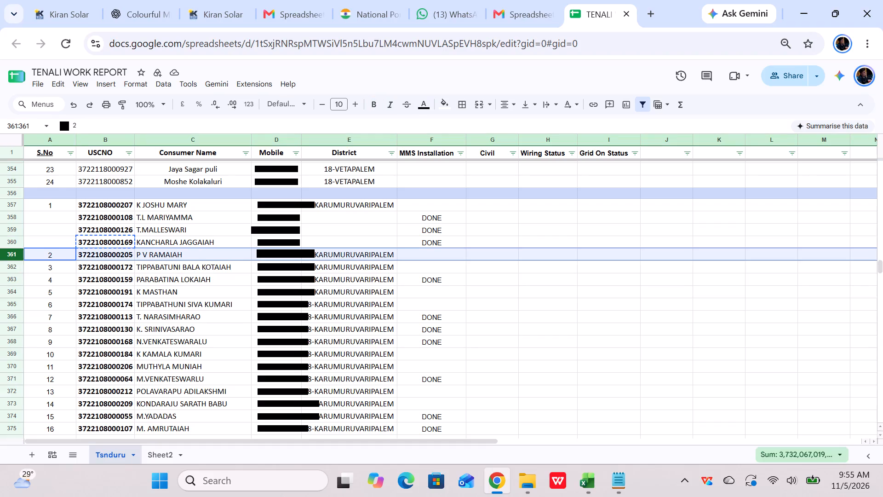
click(12, 241)
right_click(12, 241)
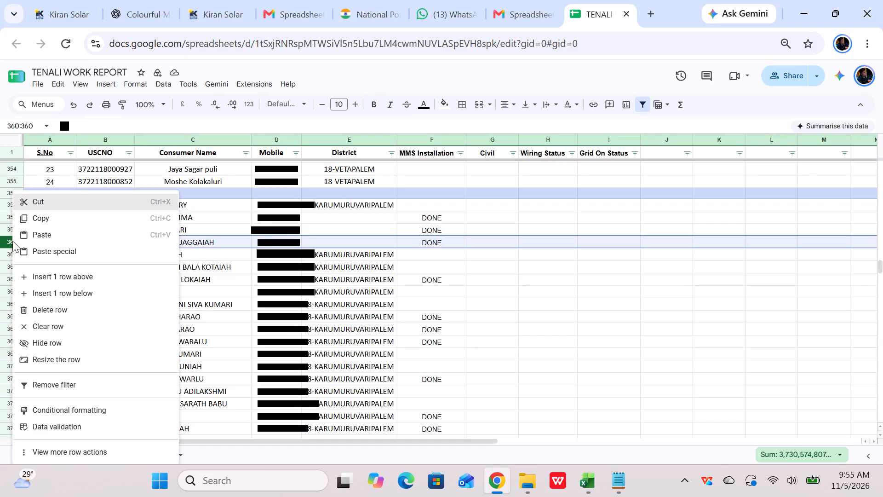
click(41, 292)
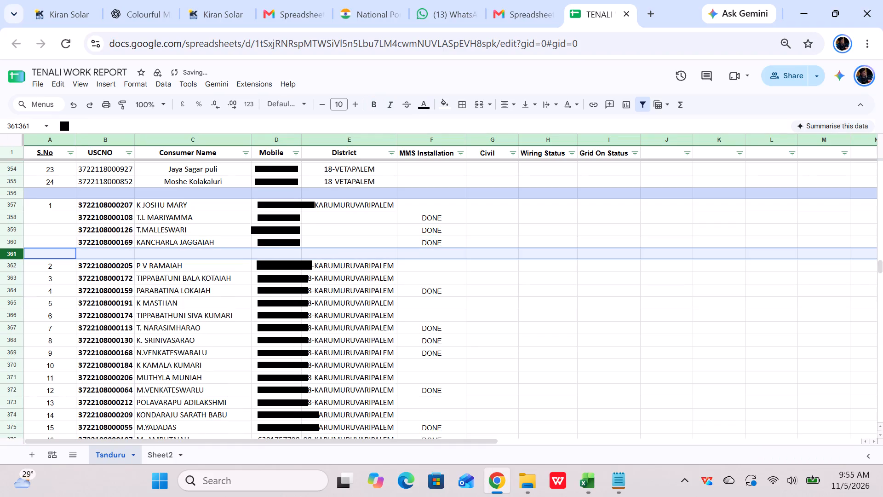
Paste the copied USCNO into the new row 361 and remove its last three digits.
click(108, 255)
key(ctrl+v)
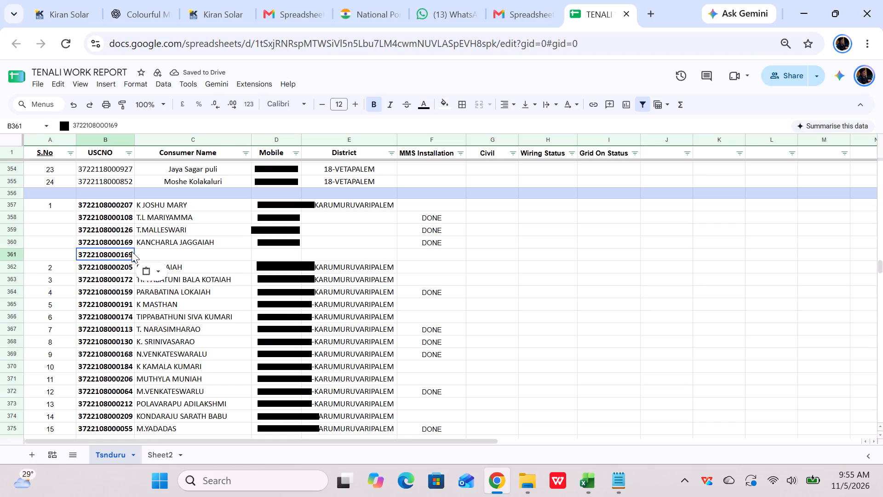
double_click(131, 251)
key(BackSpace)
key(BackSpace)
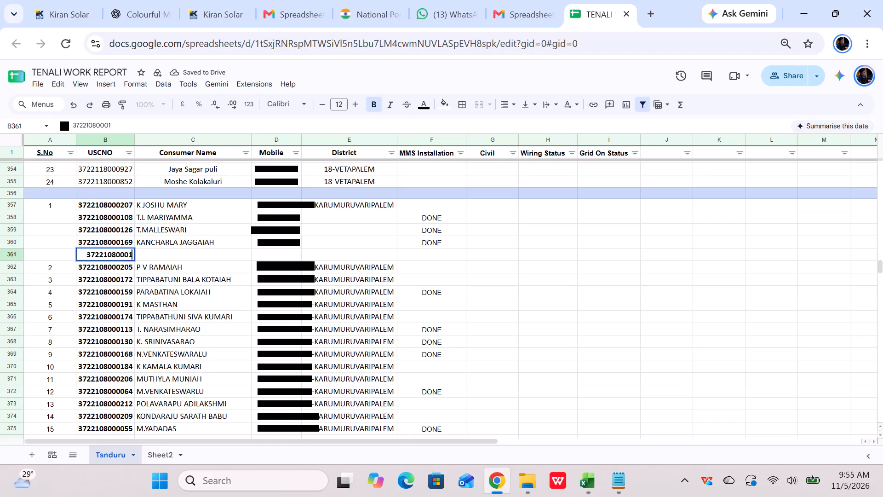
key(BackSpace)
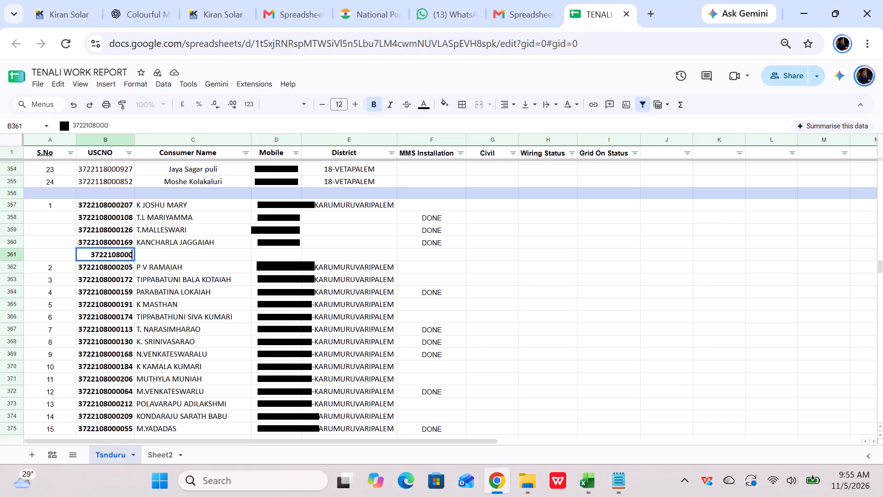
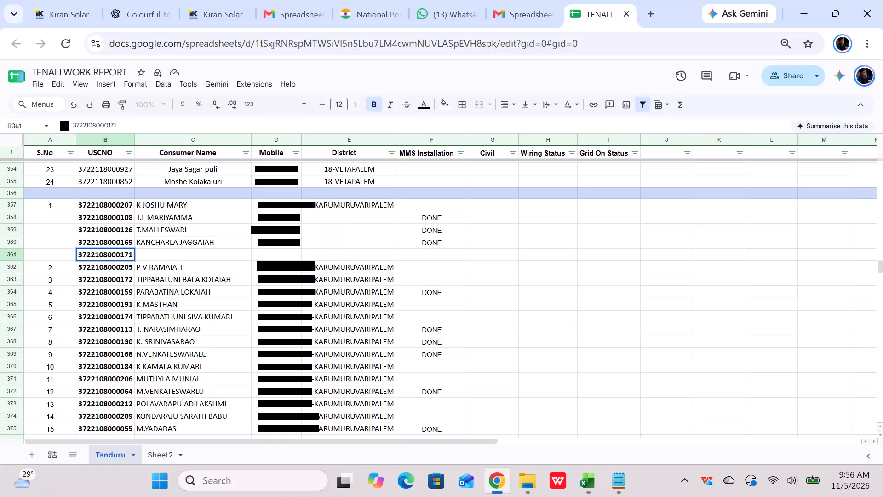
Enter the new consumer's full name in capitals in the Consumer Name cell of row 361, in the 08-KARUMURUVARIPALEM block.
click(153, 252)
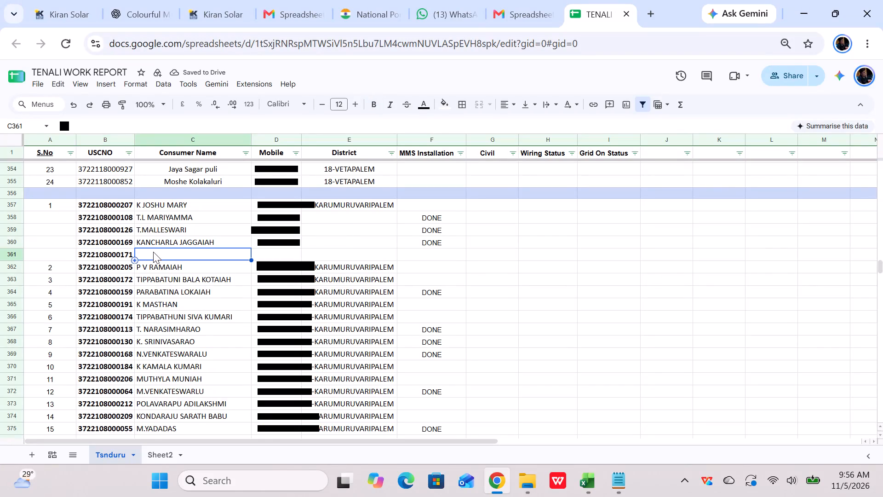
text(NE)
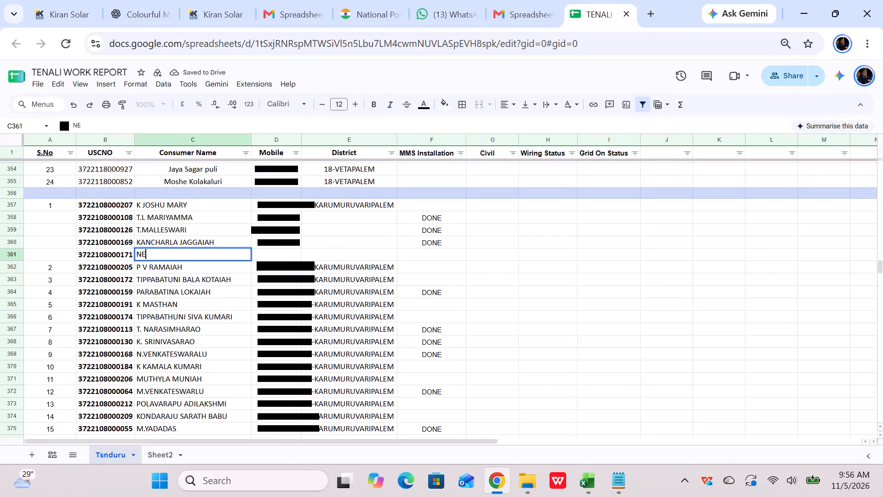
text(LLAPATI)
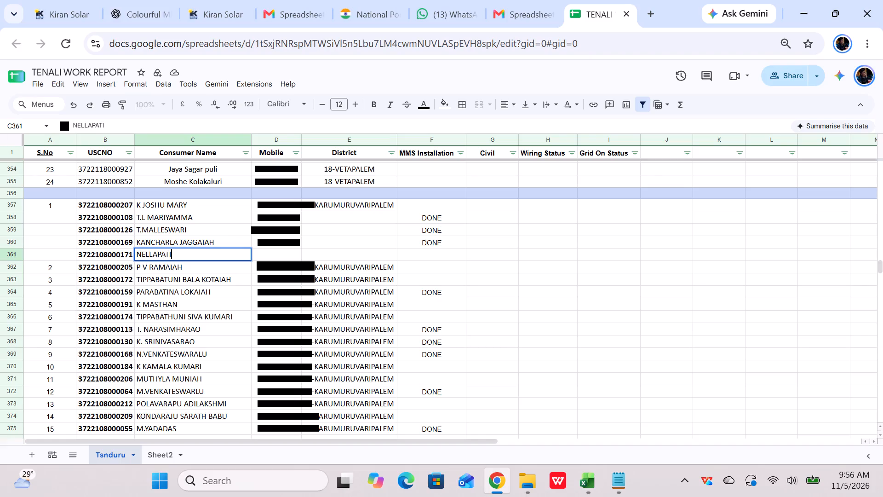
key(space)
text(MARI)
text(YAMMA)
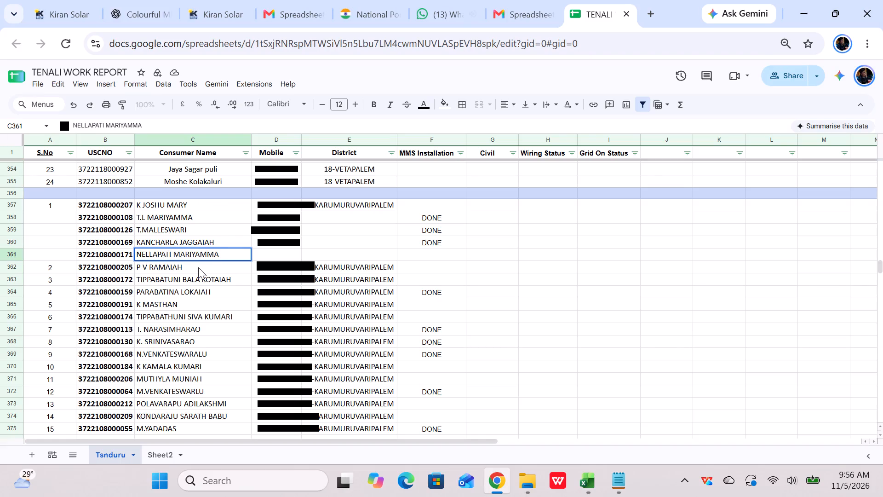
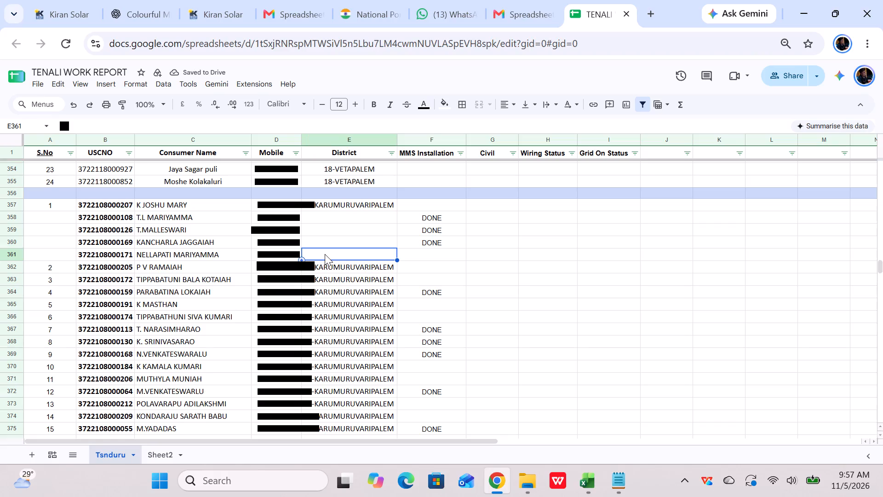
Mark MMS Installation as DONE for the consumers in rows 361, 363 and 366 of the 08-KARUMURUVARIPALEM block.
click(427, 249)
text(DONE)
click(490, 273)
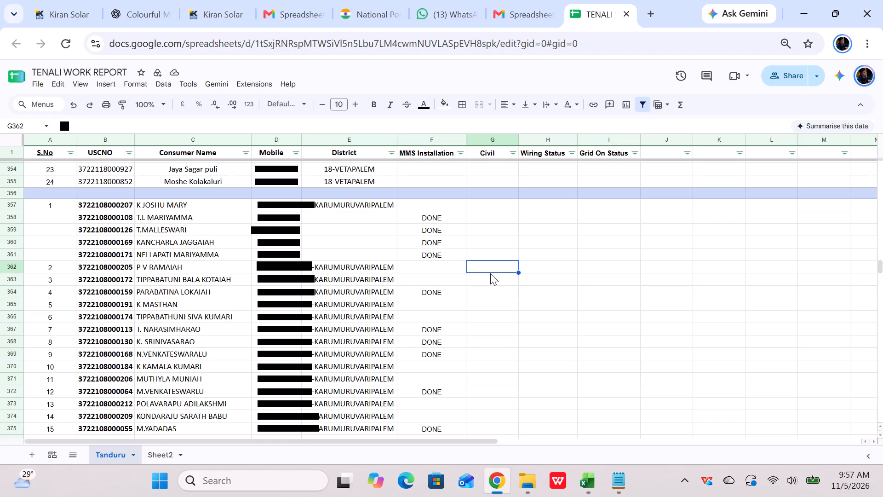
click(423, 280)
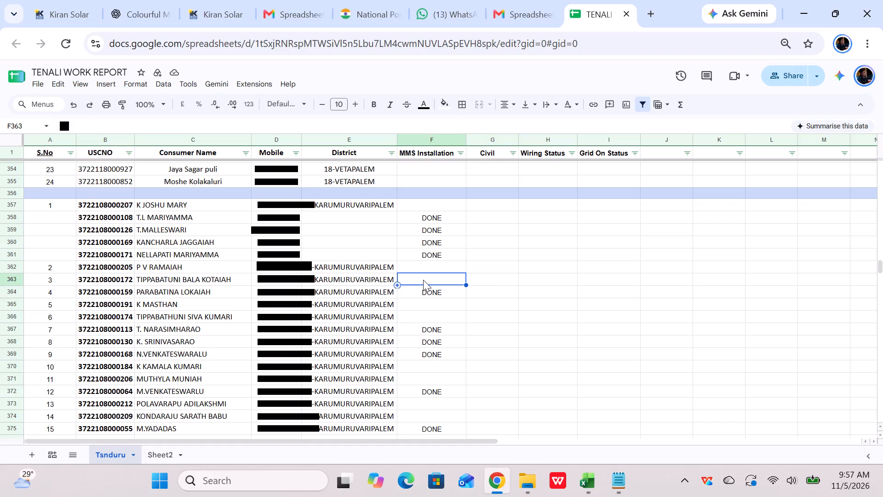
text(DONE)
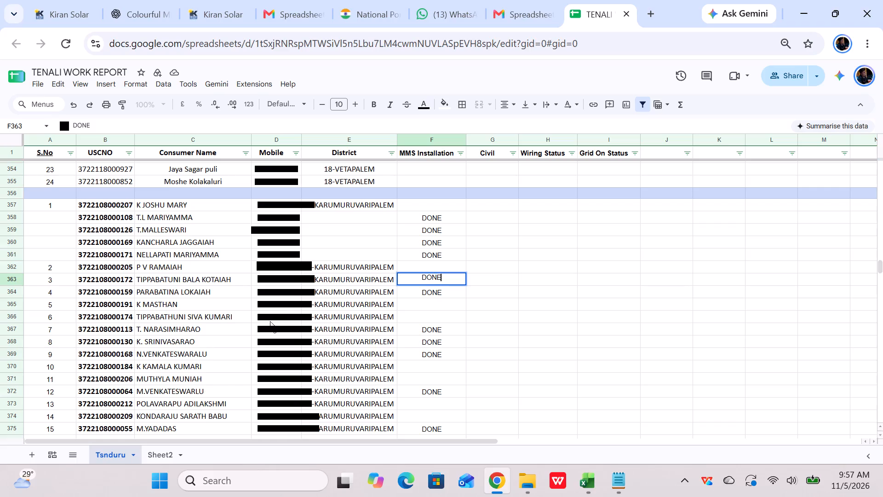
click(413, 315)
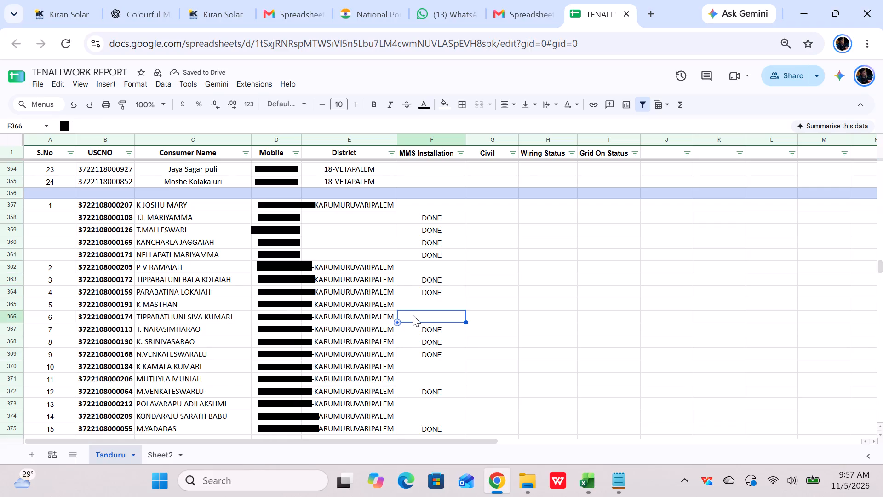
text(DO)
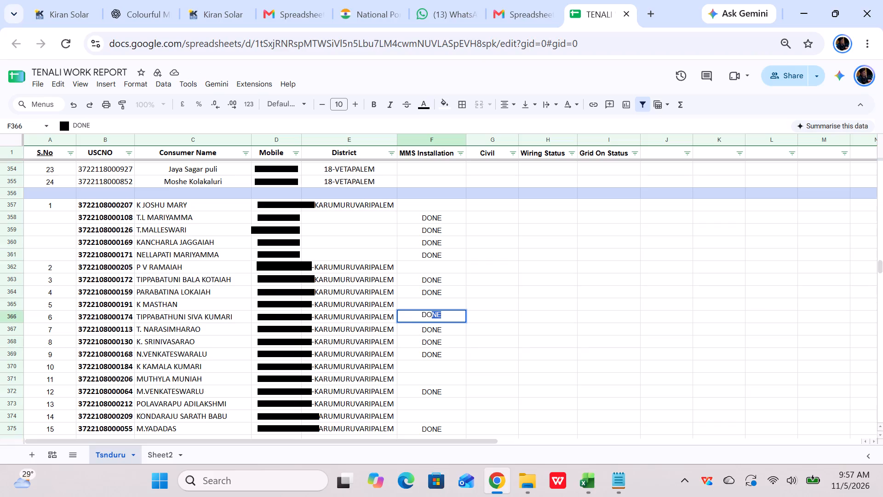
text(NE)
click(442, 364)
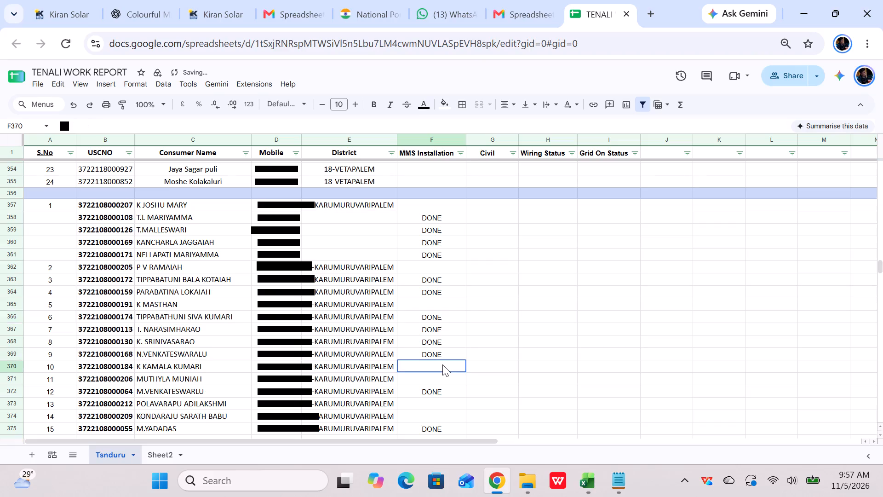
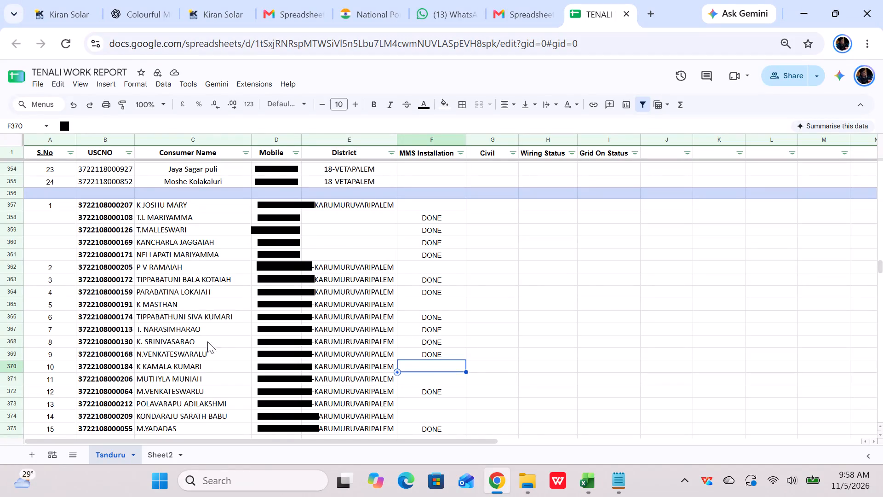
Review the 08-KARUMURUVARIPALEM consumer rows and their MMS Installation entries.
scroll(129, 350, down, 1)
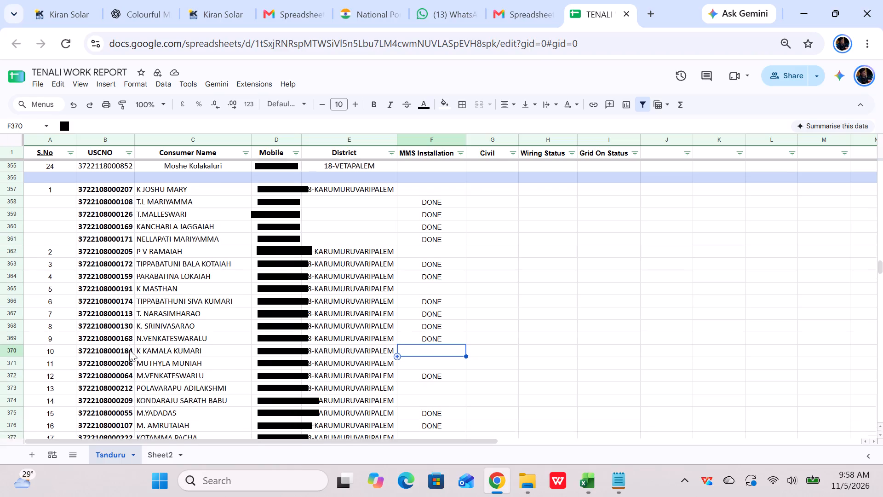
scroll(129, 350, down, 2)
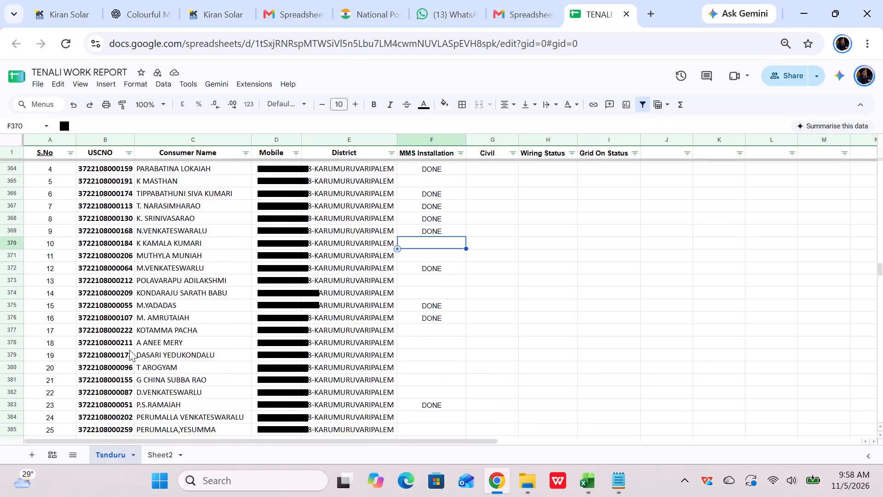
scroll(129, 350, down, 2)
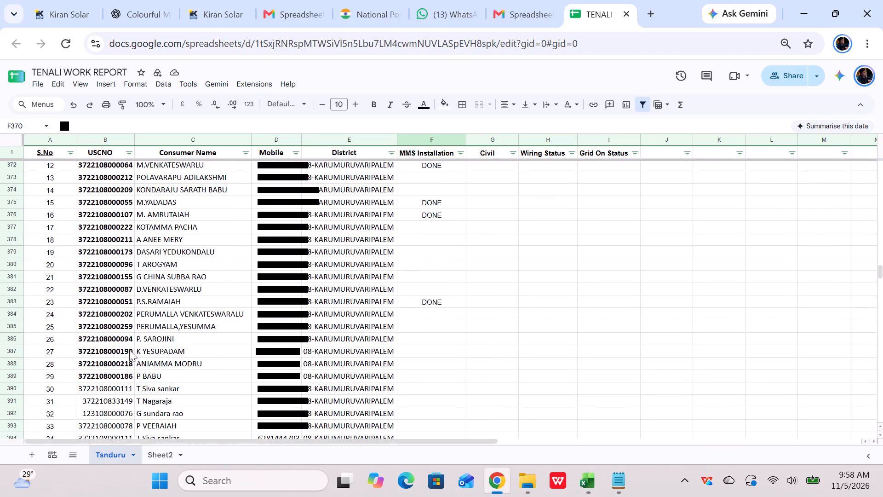
scroll(129, 350, up, 6)
scroll(129, 350, down, 5)
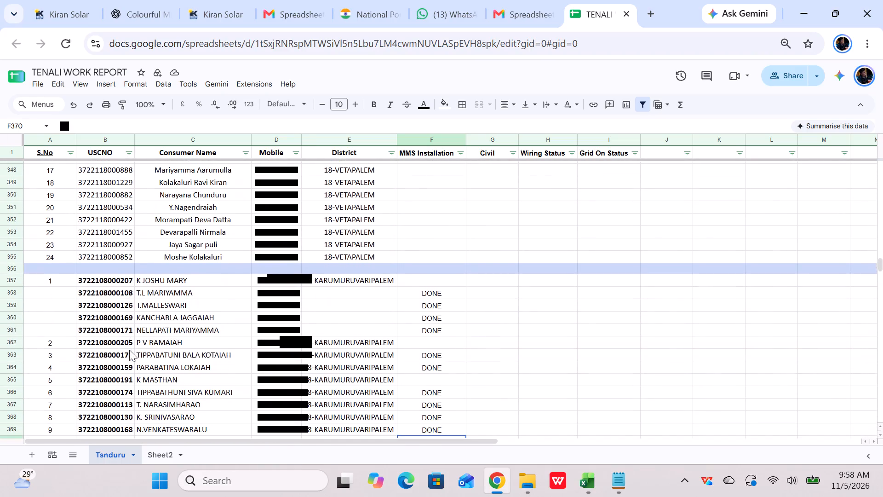
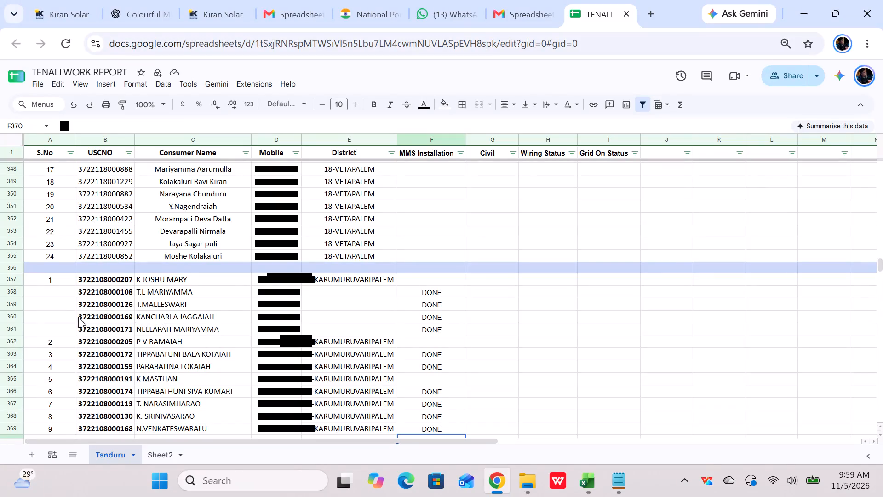
Insert one empty row below row 361 in the 08-KARUMURUVARIPALEM block.
click(9, 328)
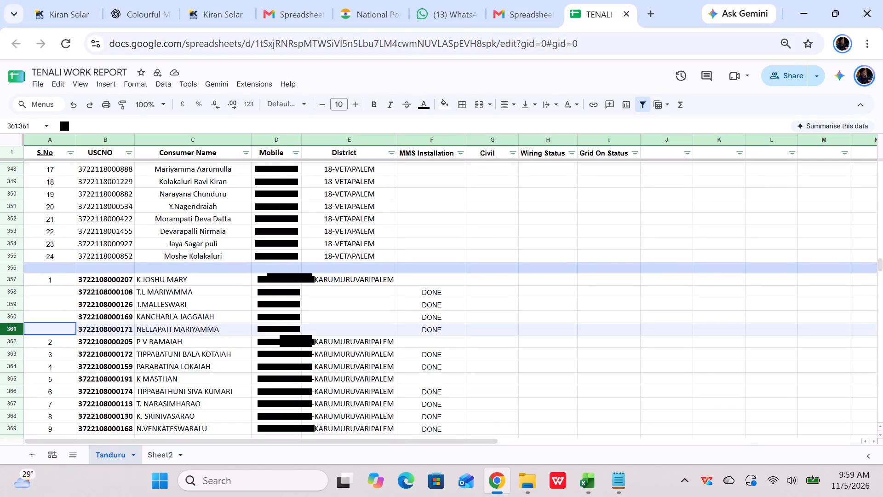
right_click(10, 331)
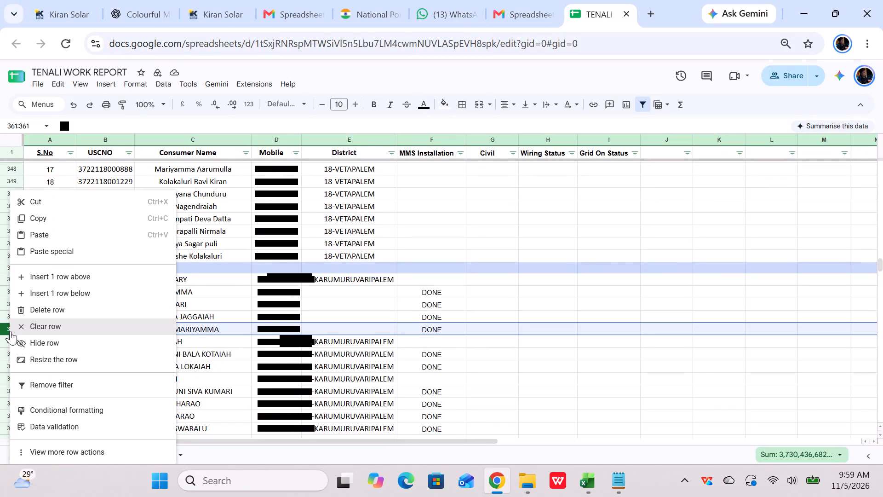
click(69, 294)
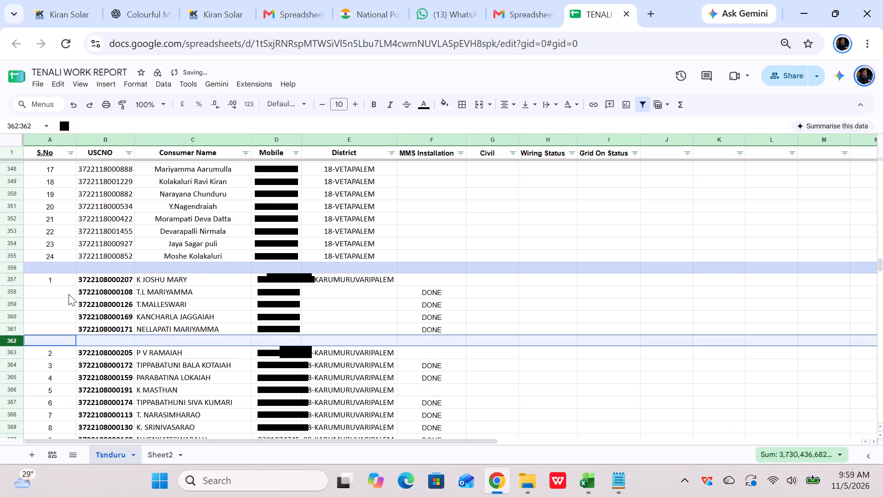
Fill the USCNO in row 362 with a copy of the one above, changing its second-to-last digit to 8.
click(96, 326)
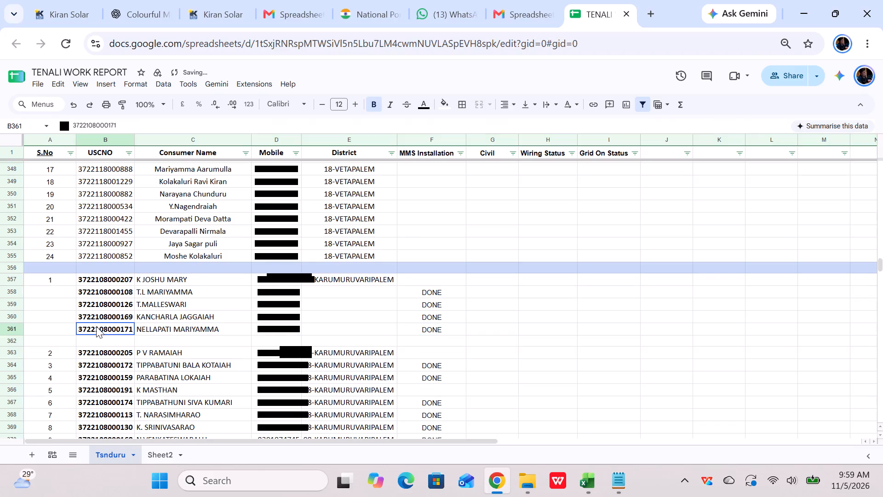
key(ctrl+c)
click(108, 343)
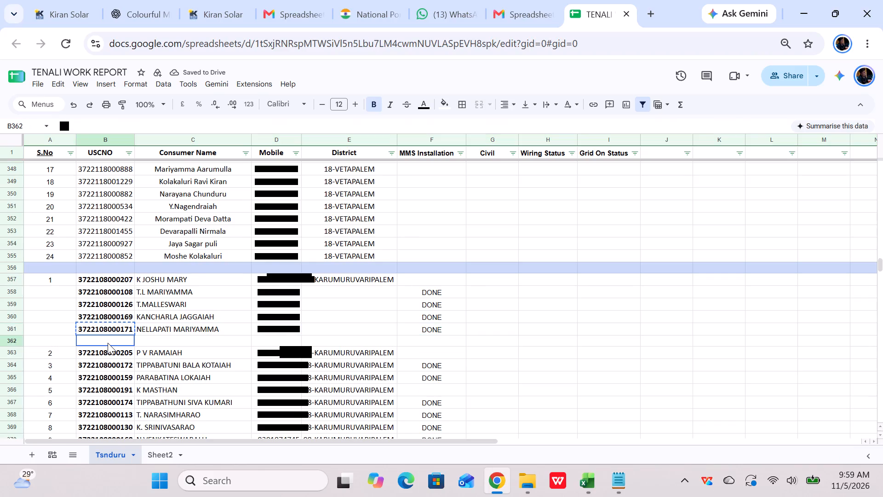
key(ctrl+v)
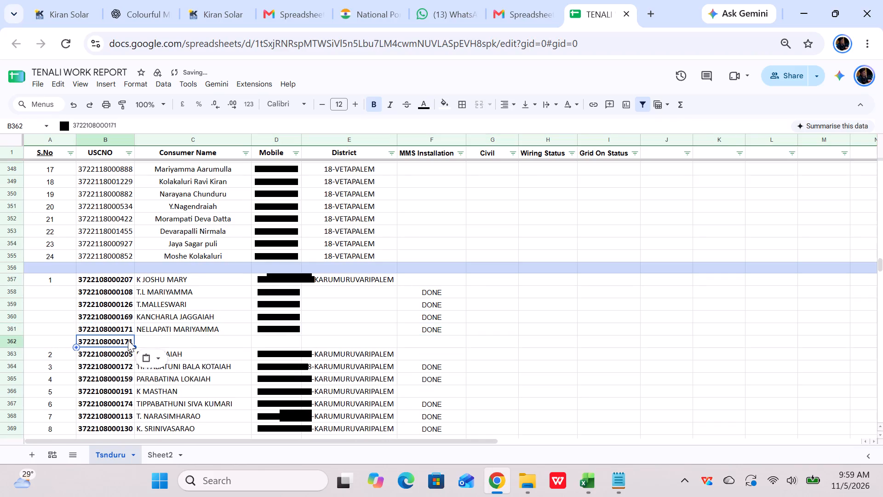
double_click(128, 340)
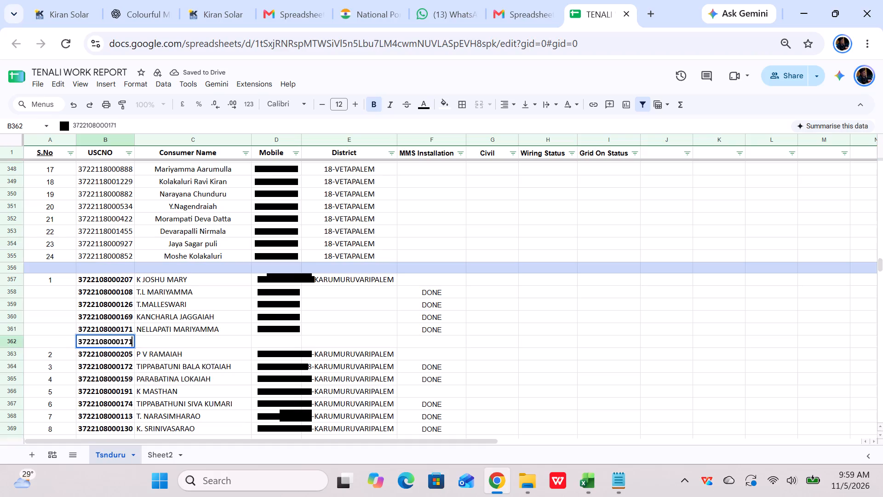
key(Left)
key(BackSpace)
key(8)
Enter the missing consumer's name and mobile number in row 362.
click(146, 342)
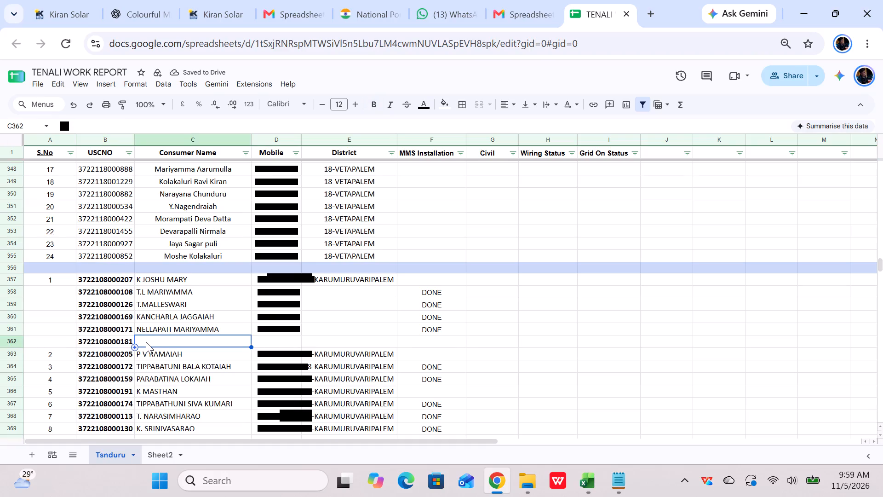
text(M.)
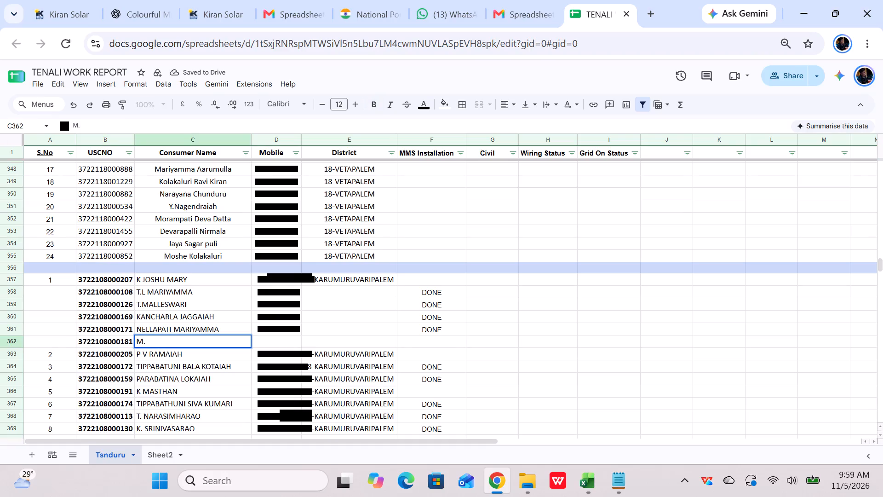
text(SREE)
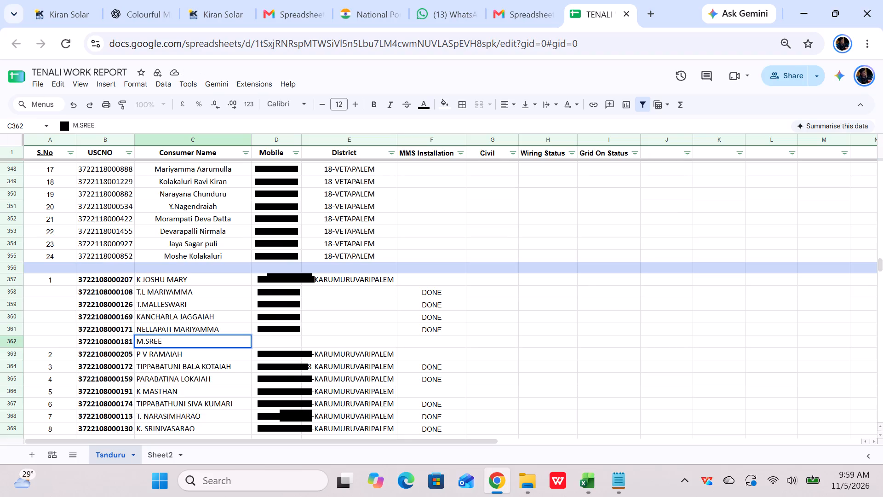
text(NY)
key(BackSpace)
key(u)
click(272, 341)
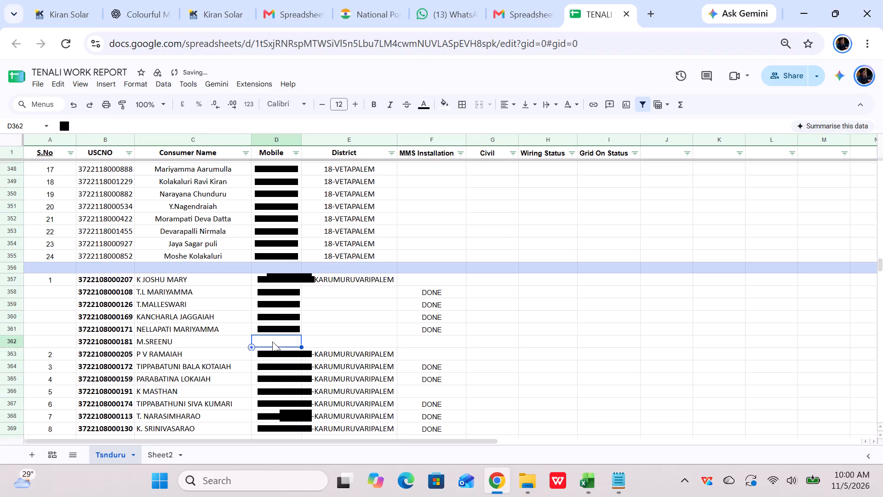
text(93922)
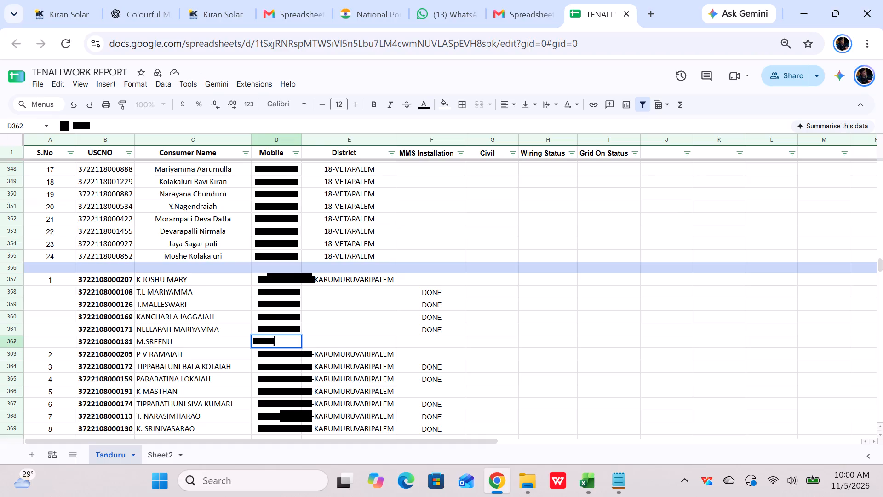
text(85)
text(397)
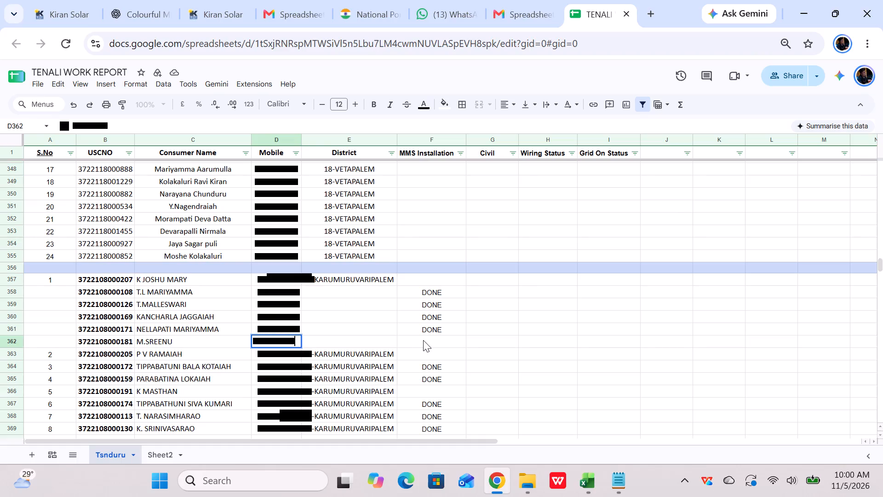
Mark the MMS Installation of the consumer in row 362 as DONE.
click(423, 340)
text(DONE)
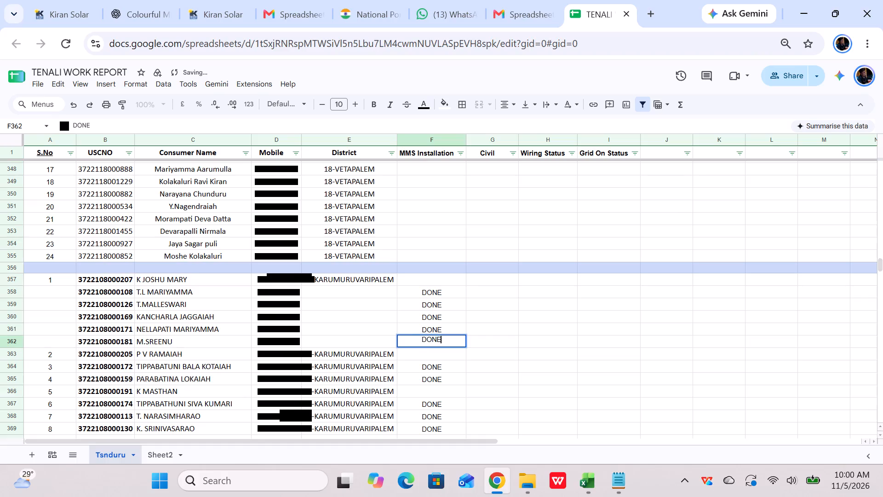
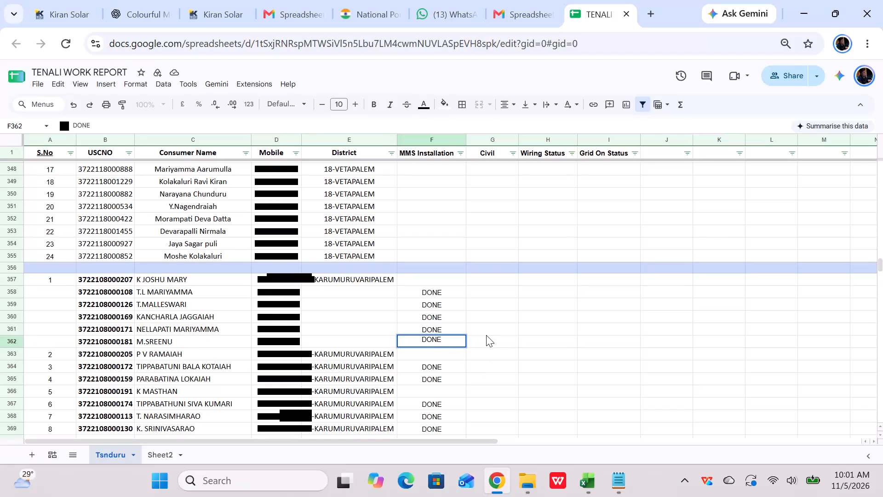
Complete the DONE entry in the MMS Installation cell of row 362.
click(486, 335)
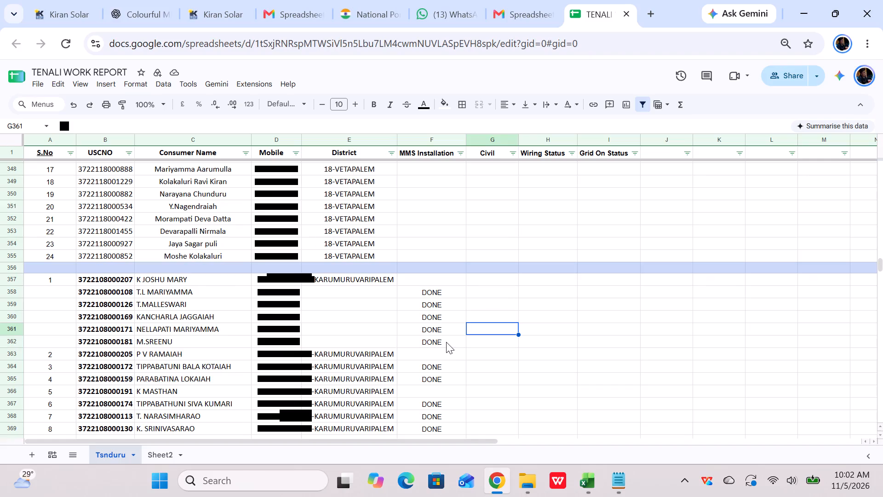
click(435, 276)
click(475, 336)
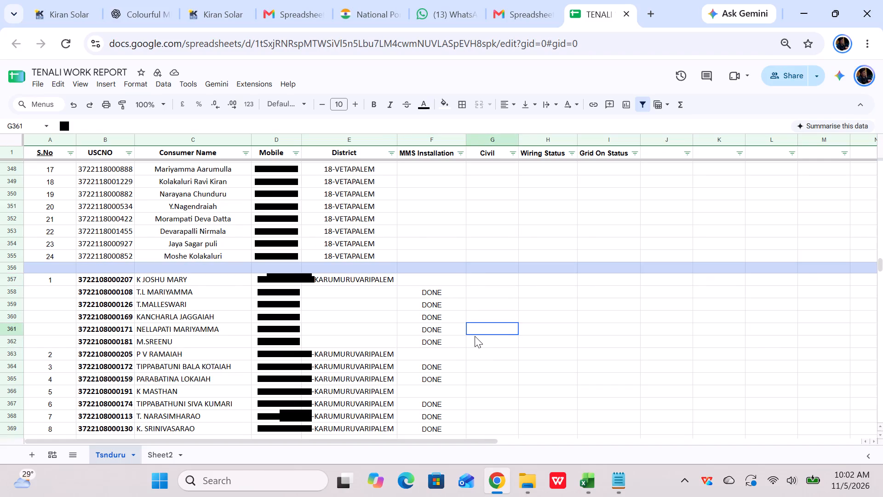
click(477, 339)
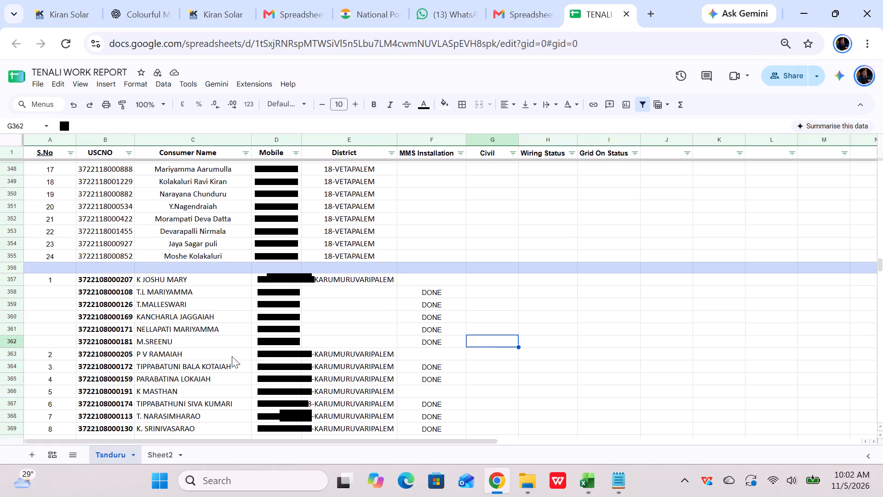
Mark the MMS Installation of the consumer in row 371, S.No 10 of the 08-KARUMURUVARIPALEM block, as DONE.
scroll(218, 352, down, 1)
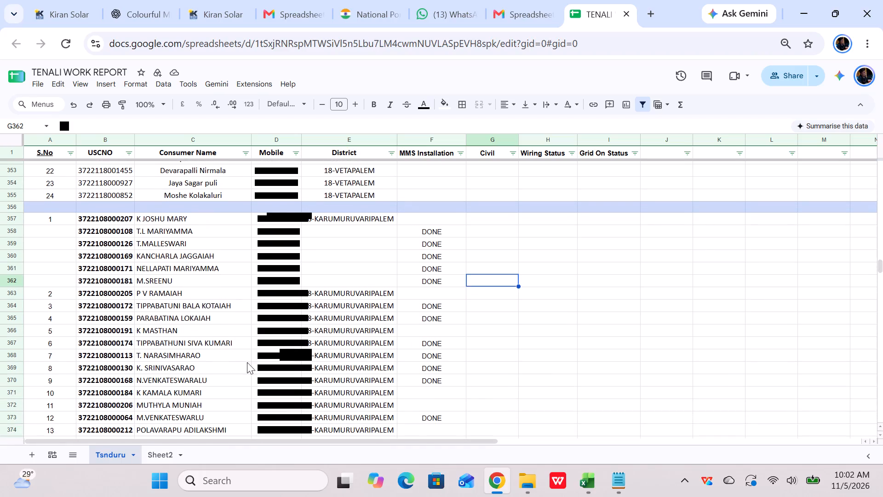
click(410, 391)
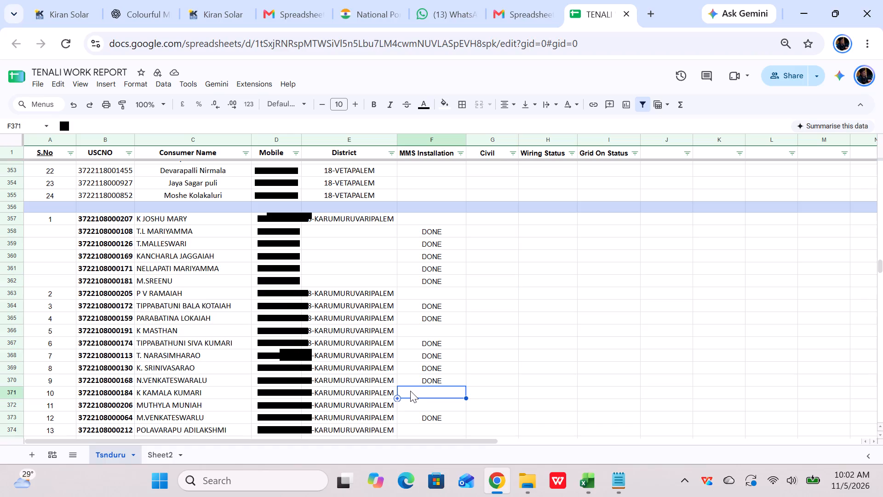
text(DONE)
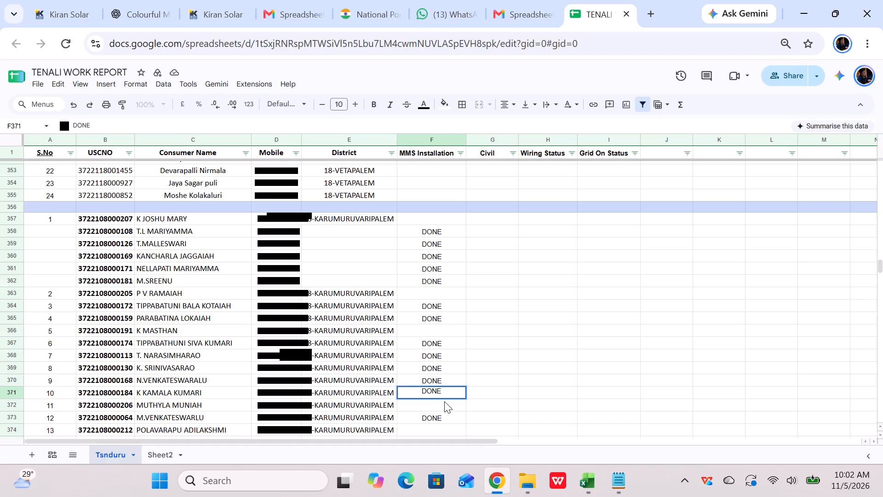
click(444, 401)
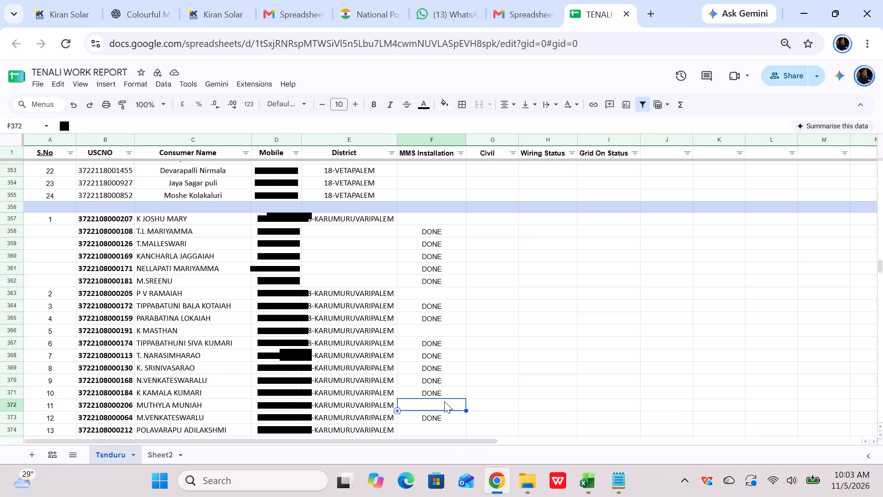
Mark the MMS Installation of the consumer in row 366, S.No 5 of the 08-KARUMURUVARIPALEM block, as DONE.
scroll(444, 401, down, 2)
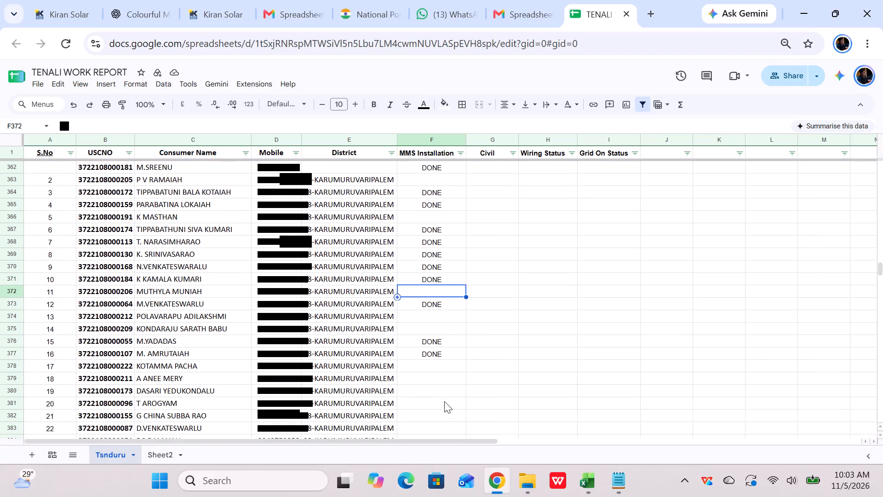
scroll(444, 401, down, 3)
scroll(444, 401, up, 1)
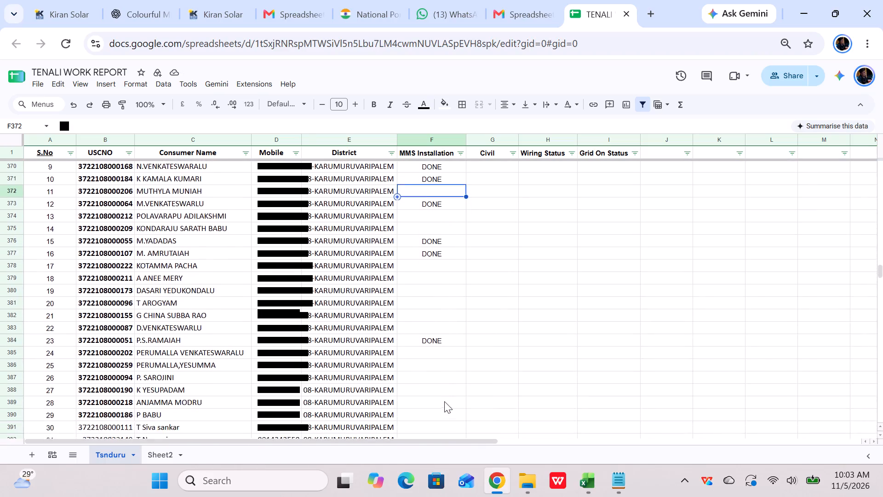
scroll(444, 401, up, 2)
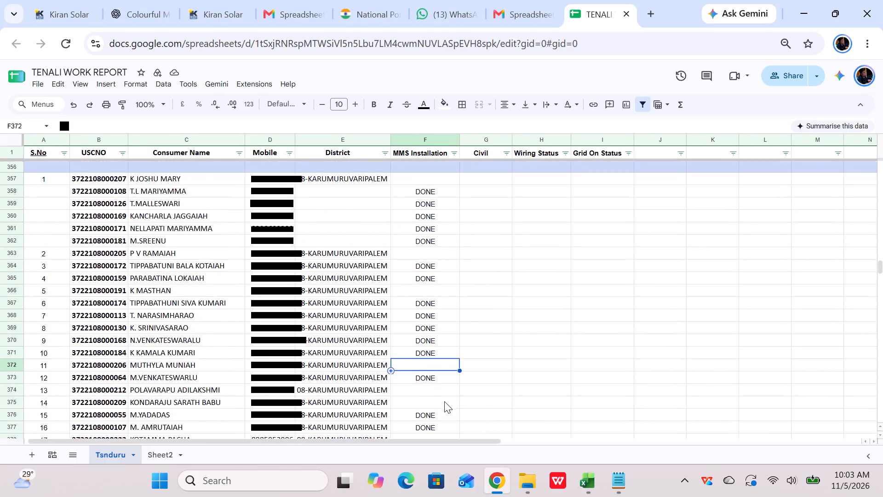
scroll(444, 401, up, 1)
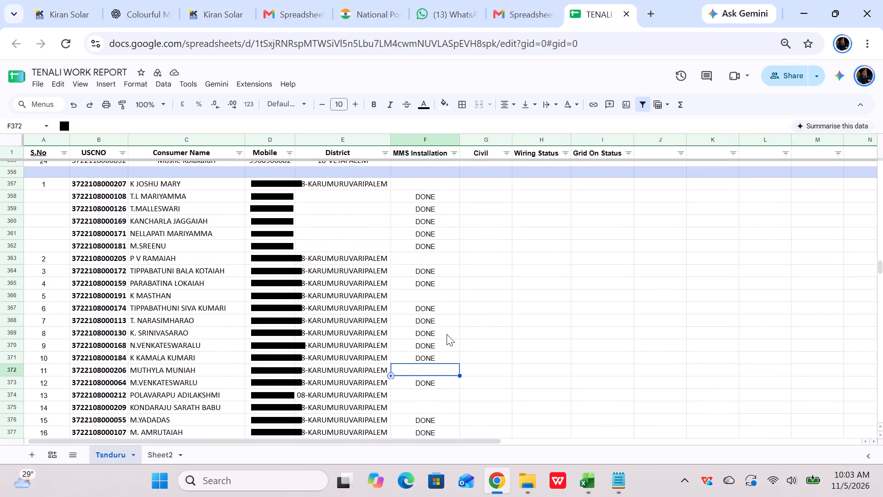
click(421, 295)
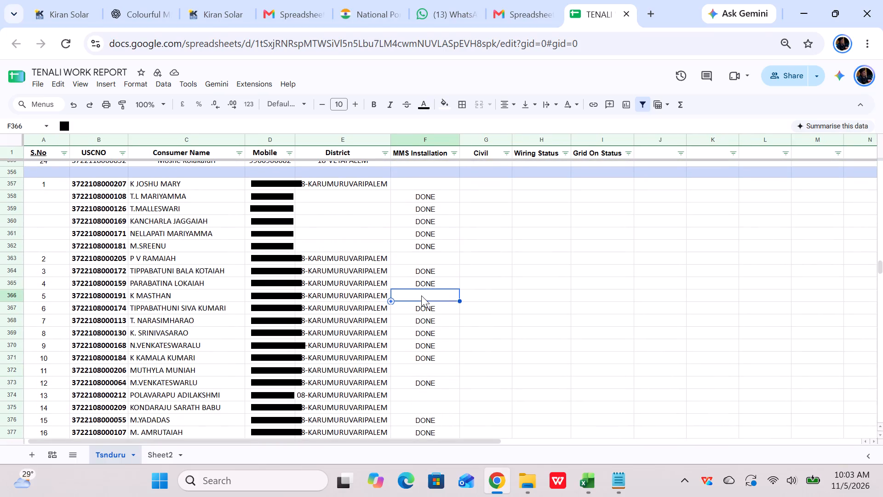
text(DONE)
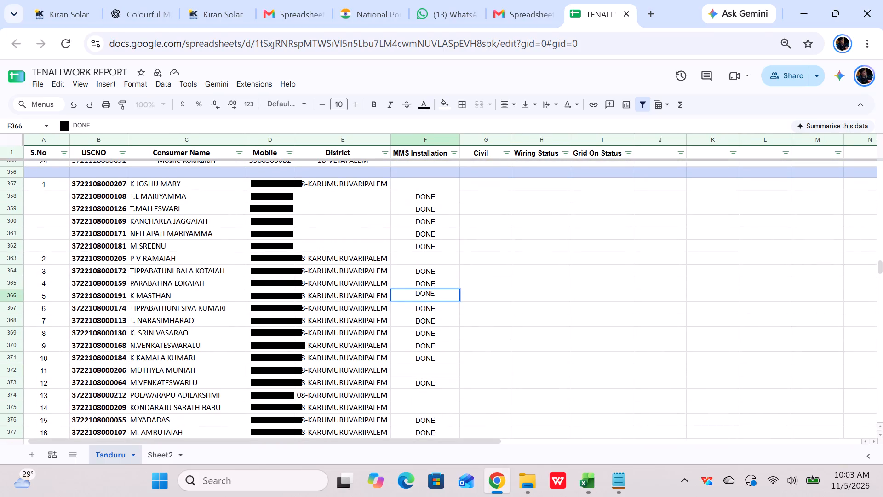
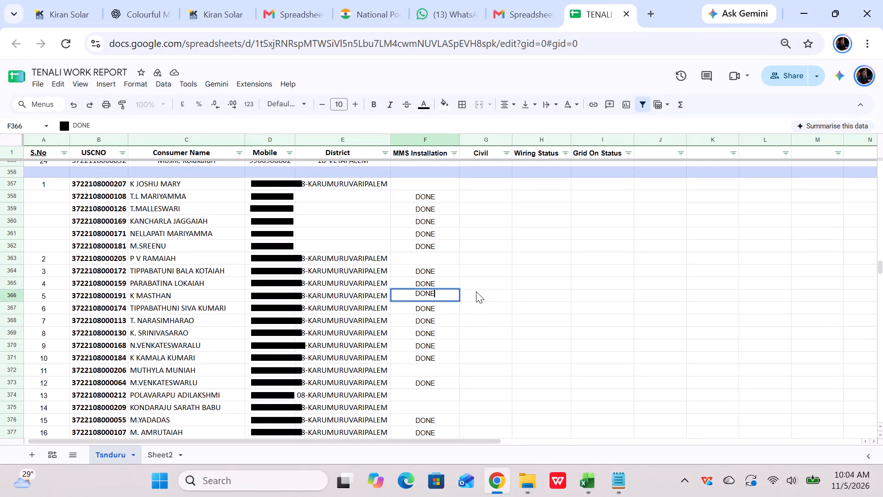
Complete the DONE entry in the MMS Installation cell of row 366.
click(476, 291)
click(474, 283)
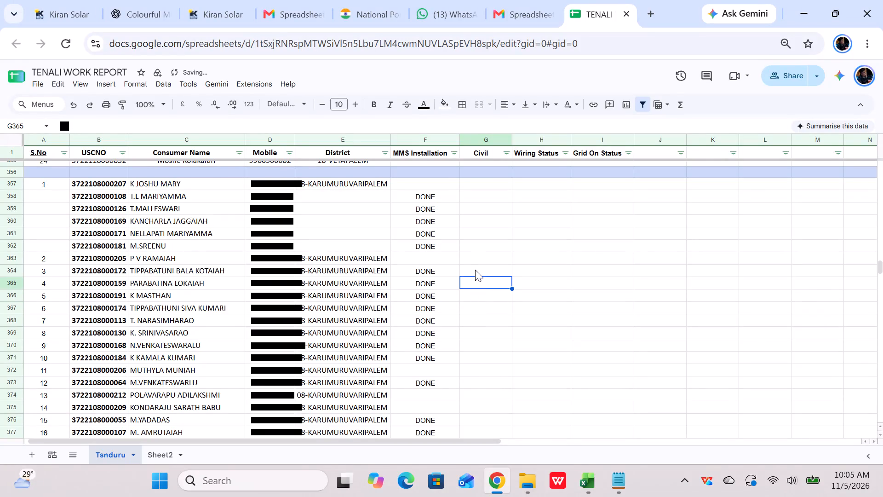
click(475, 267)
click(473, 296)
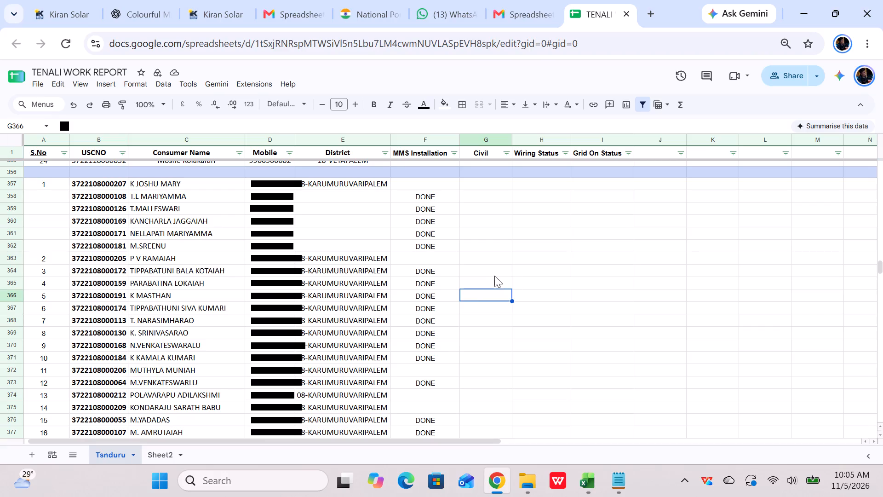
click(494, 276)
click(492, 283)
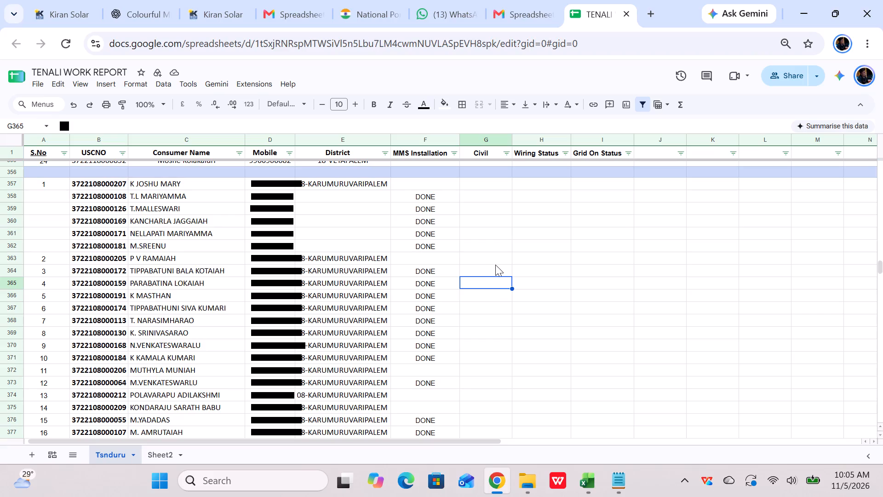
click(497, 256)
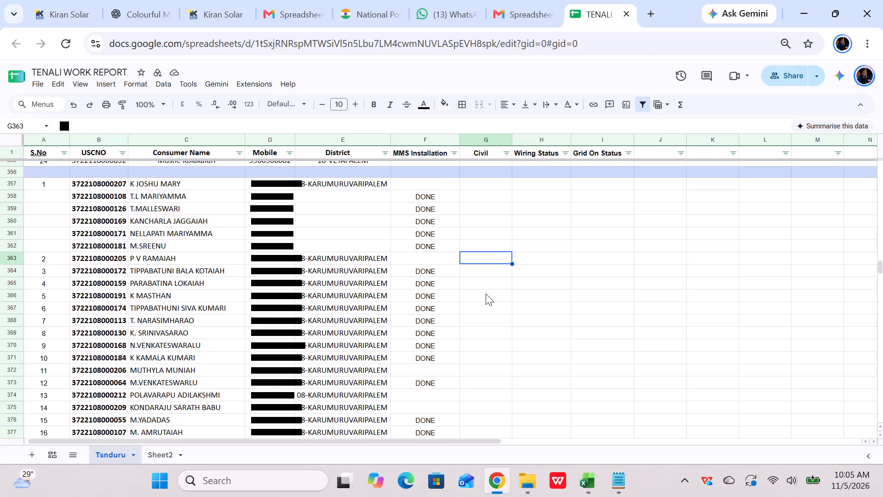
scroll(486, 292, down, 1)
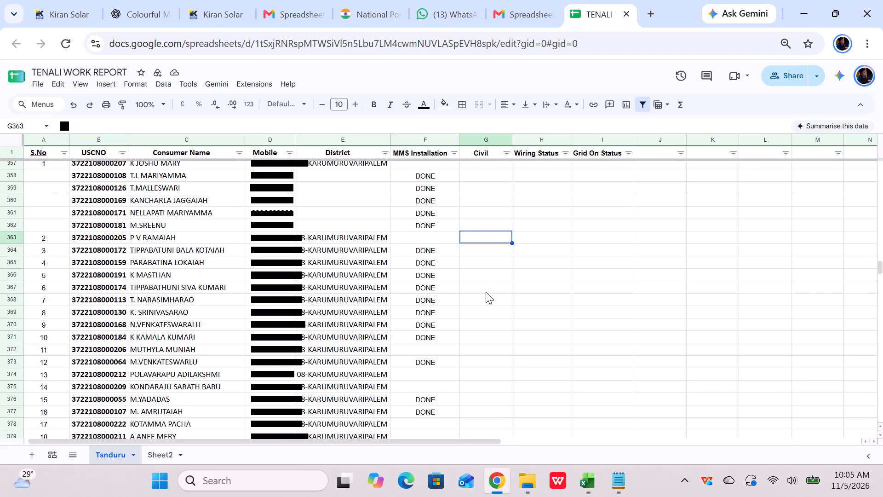
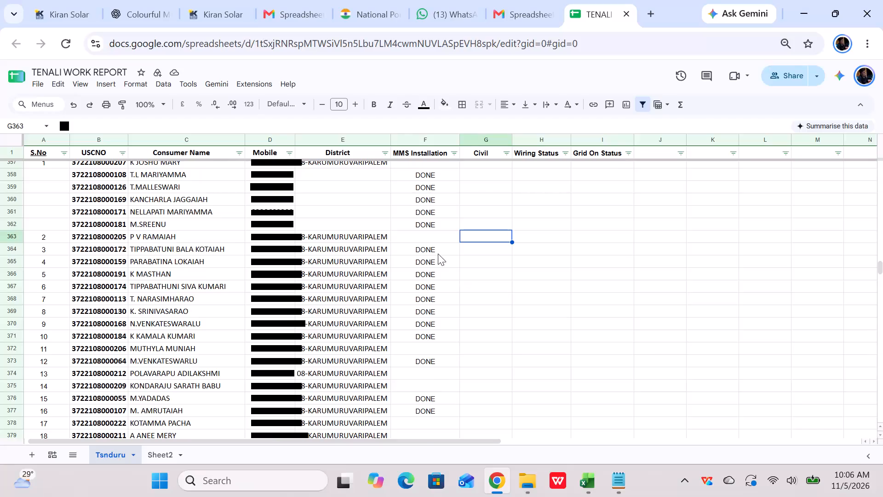
Review the MMS Installation entries of the 16-PENUGUDURUPADU consumers and the neighbouring village sections.
scroll(438, 254, up, 11)
scroll(438, 254, down, 1)
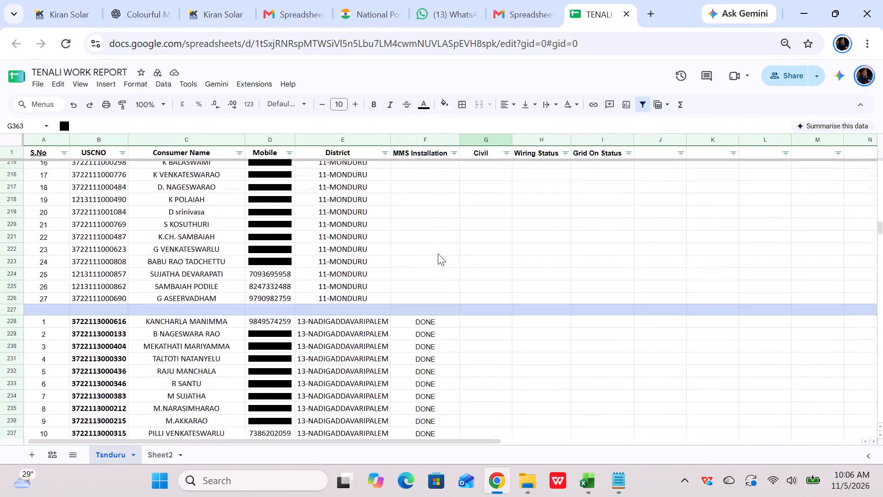
scroll(438, 254, down, 1)
scroll(438, 254, up, 1)
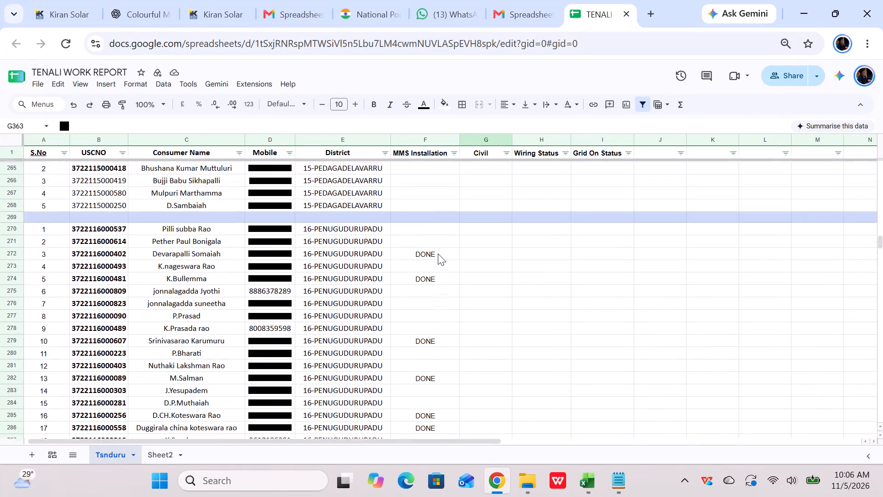
scroll(438, 254, up, 1)
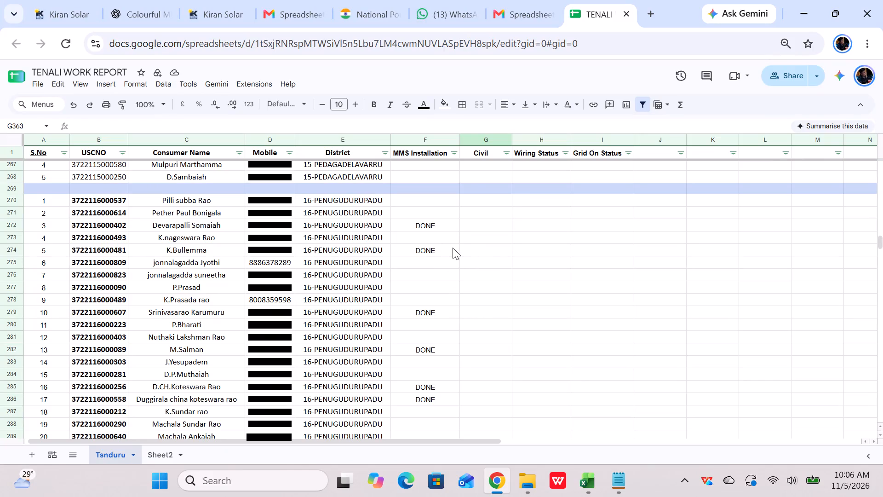
scroll(450, 248, down, 3)
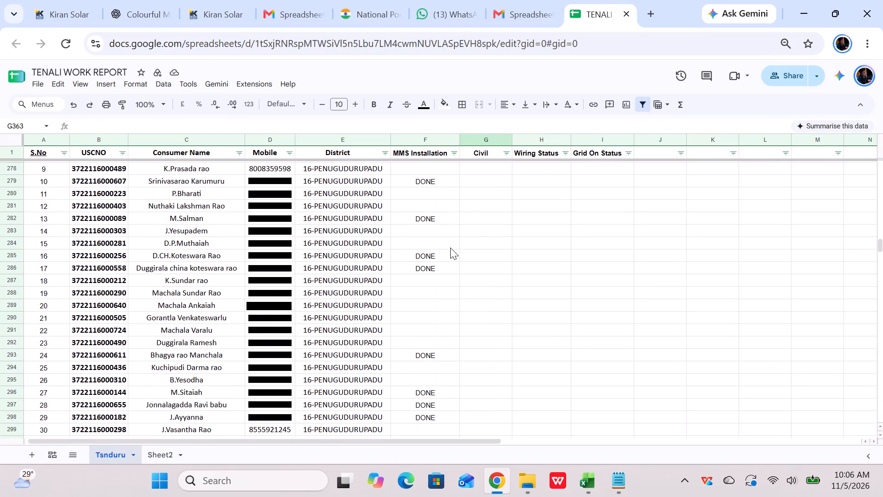
scroll(450, 248, down, 2)
scroll(450, 248, up, 3)
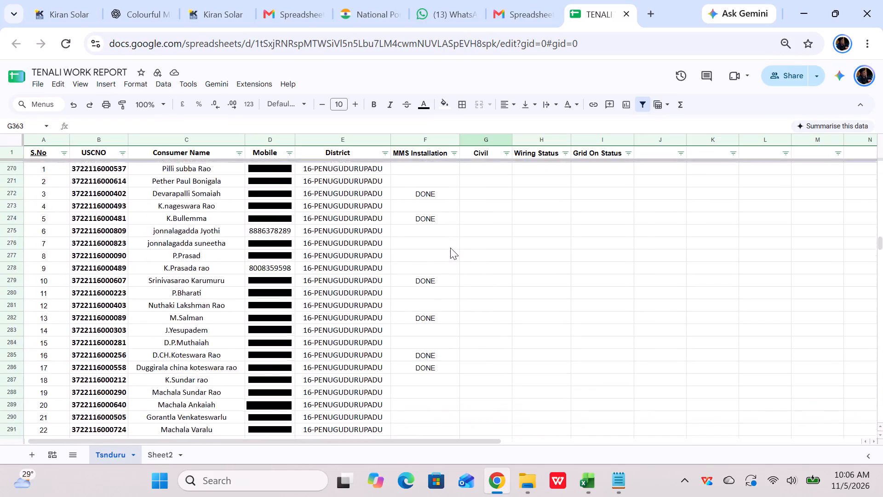
scroll(450, 248, right, 1)
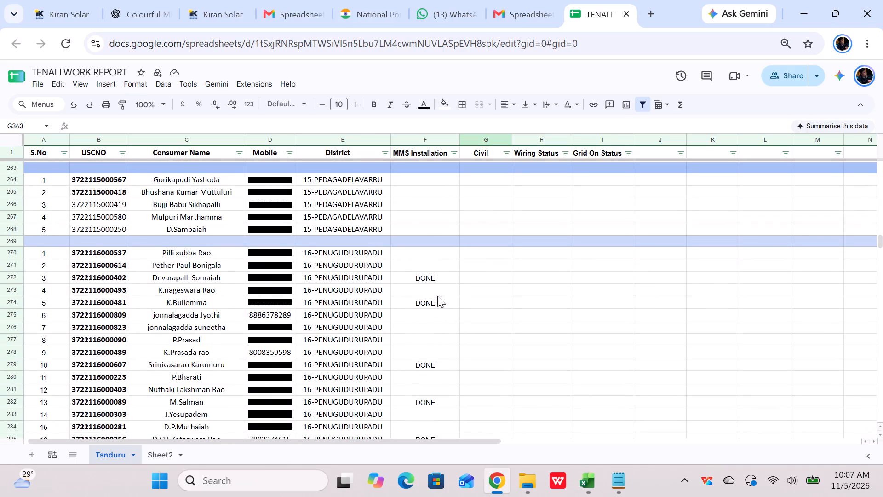
scroll(437, 296, down, 2)
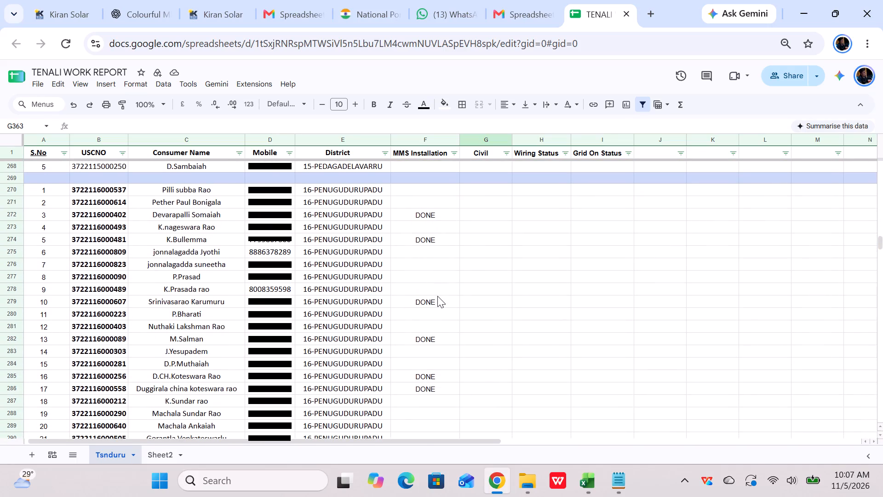
scroll(437, 296, down, 1)
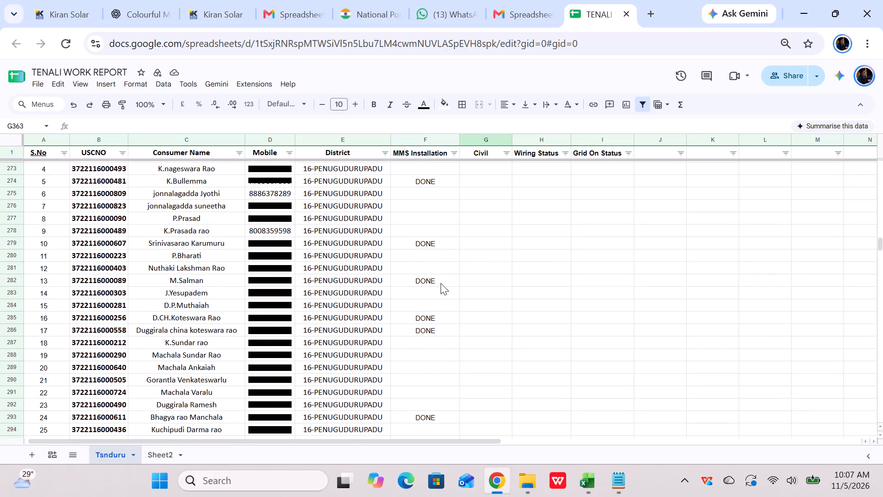
scroll(346, 276, up, 1)
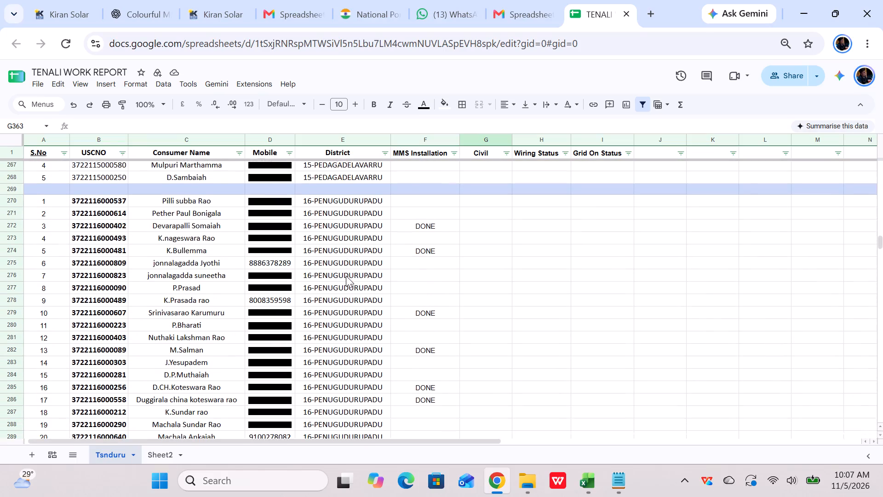
scroll(346, 276, up, 1)
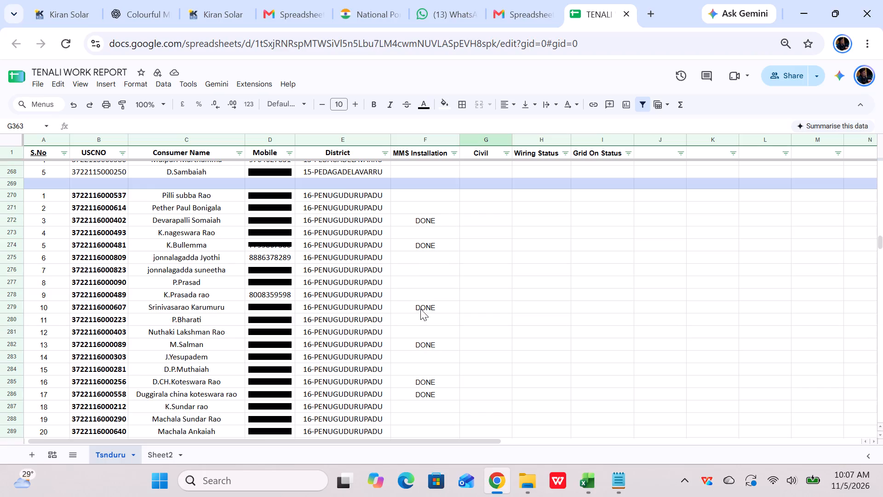
scroll(432, 345, down, 3)
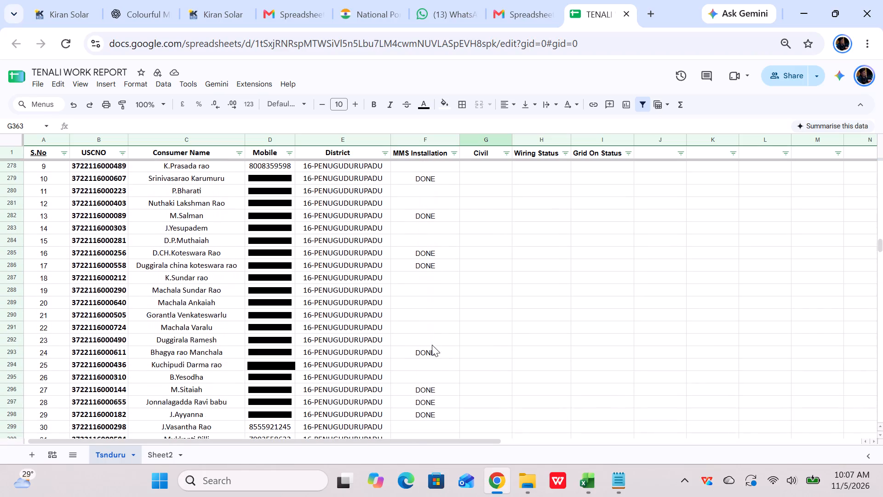
scroll(441, 312, down, 2)
scroll(442, 310, up, 1)
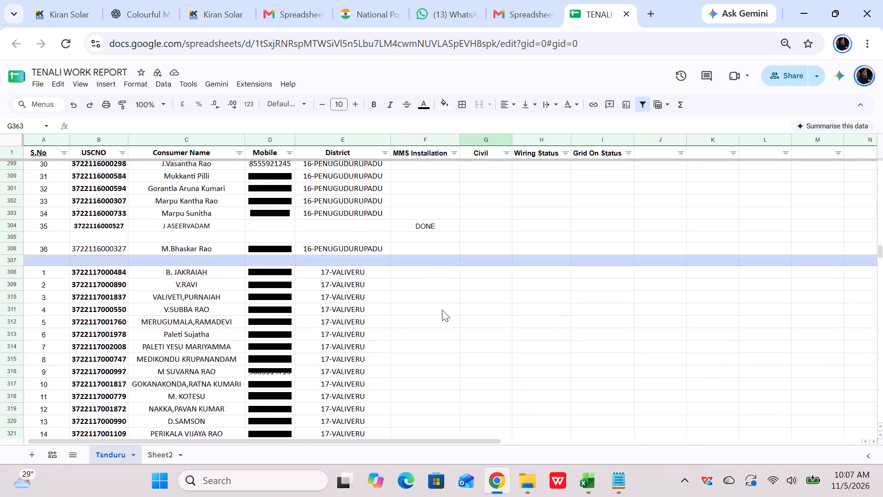
scroll(442, 310, up, 2)
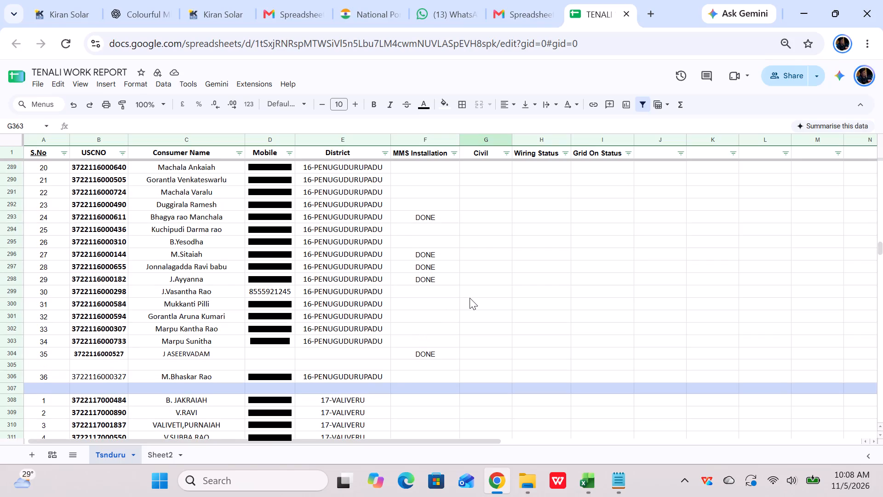
scroll(437, 273, up, 4)
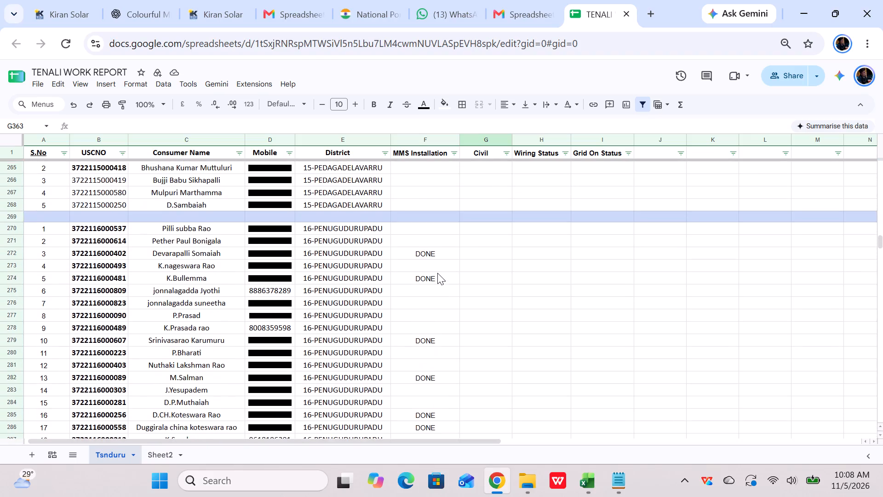
Mark the MMS Installation as DONE for the 08-KARUMURUVARIPALEM consumer in row 385.
scroll(437, 273, down, 8)
scroll(437, 273, up, 1)
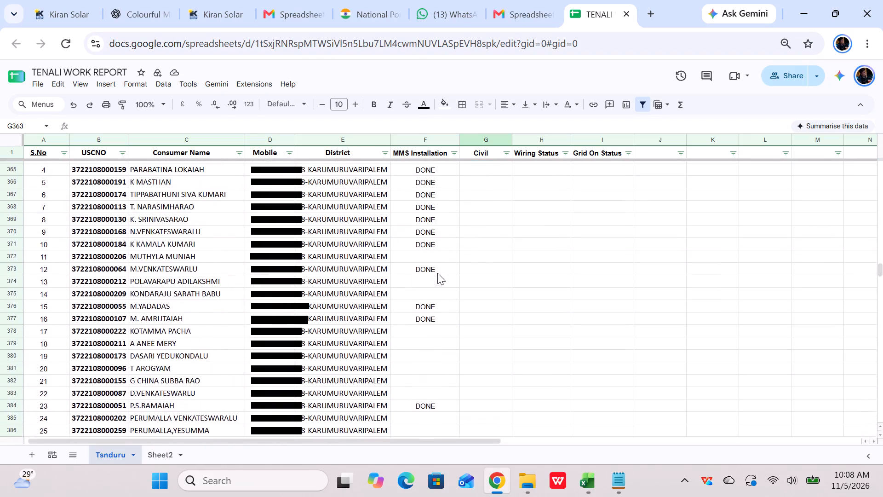
scroll(437, 273, up, 1)
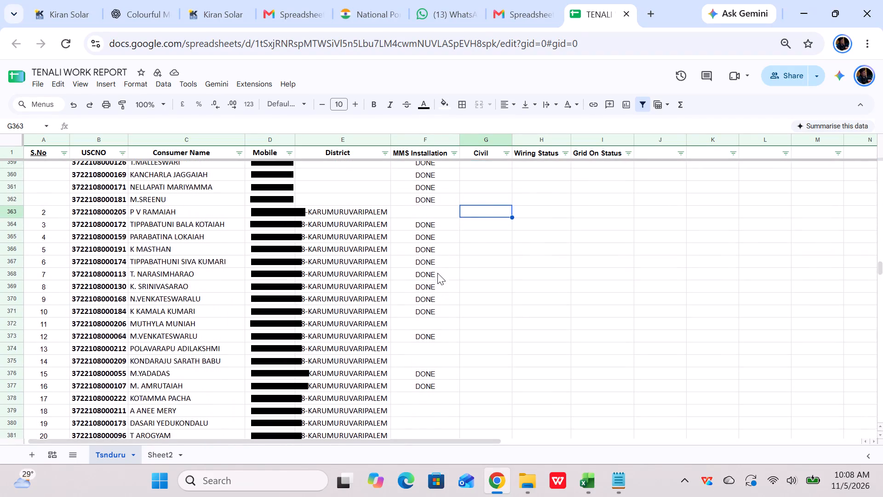
scroll(437, 273, up, 2)
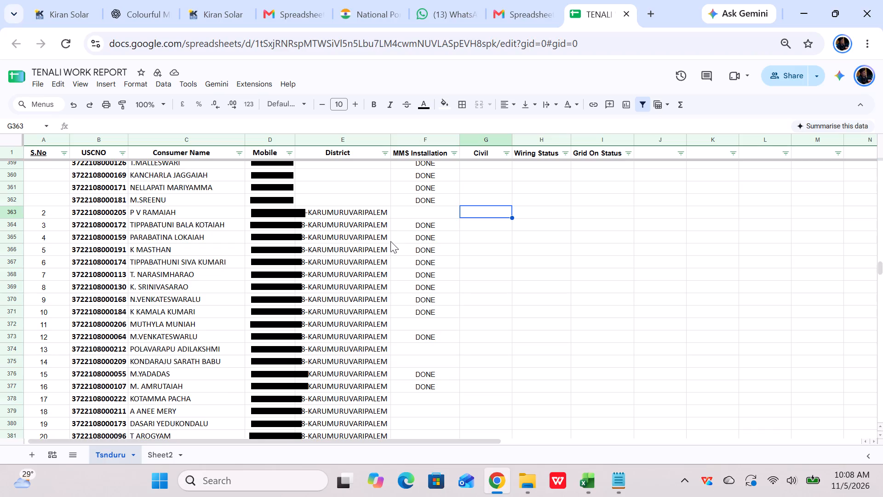
scroll(272, 223, down, 1)
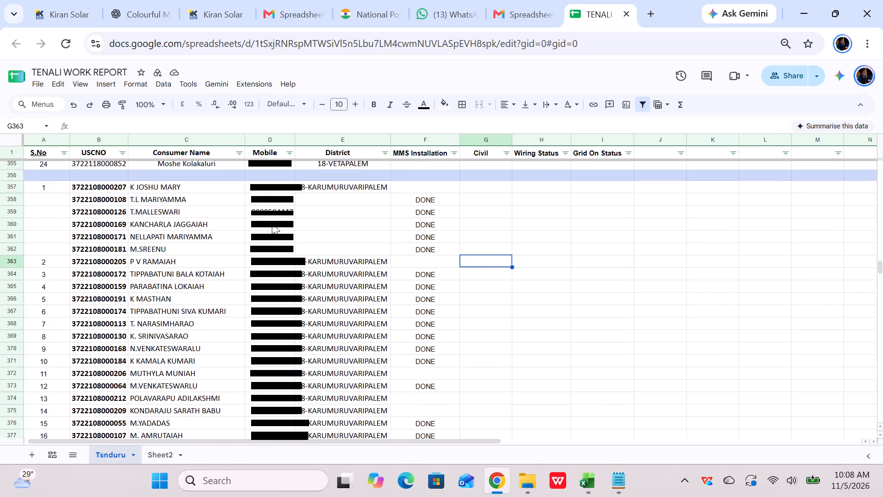
scroll(272, 223, down, 1)
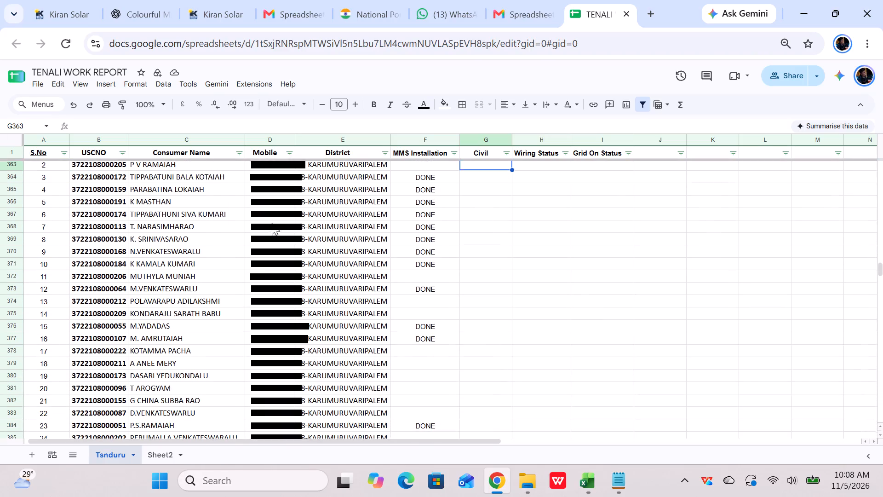
scroll(272, 223, down, 1)
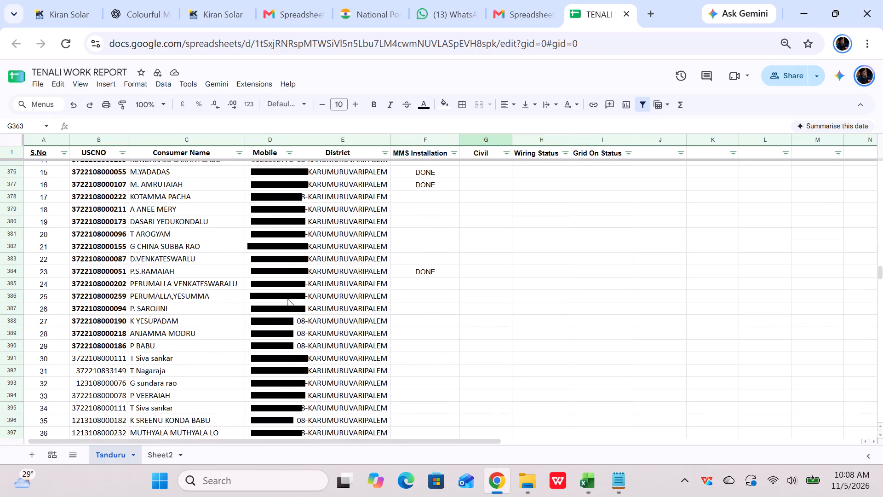
click(423, 283)
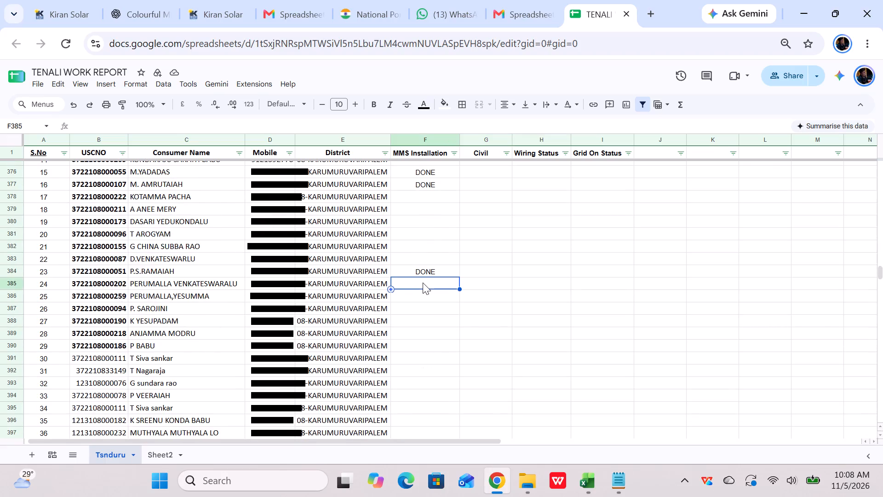
key(d)
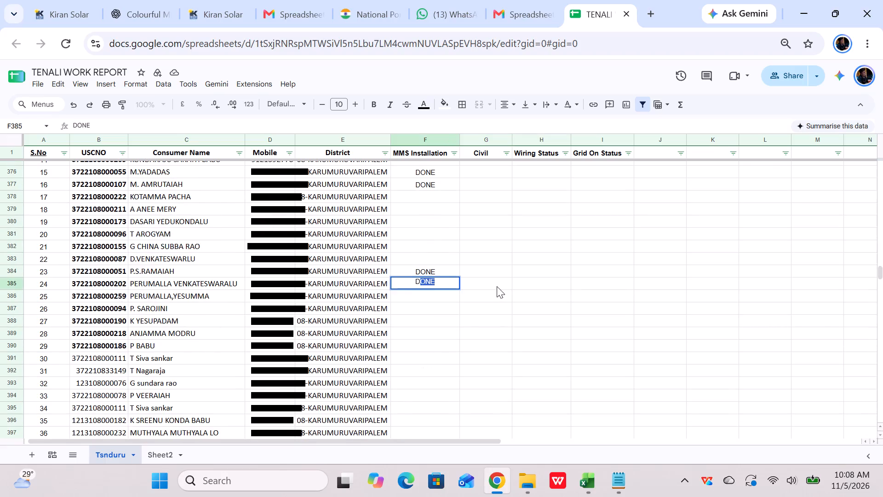
click(496, 286)
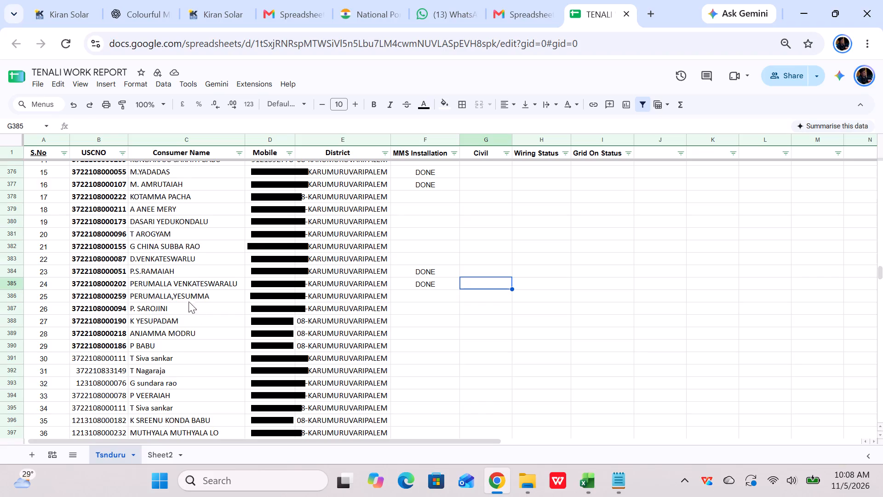
Enter DONE in the MMS Installation cell of row 375, S.No 14 in the 08-KARUMURUVARIPALEM group.
scroll(190, 295, up, 2)
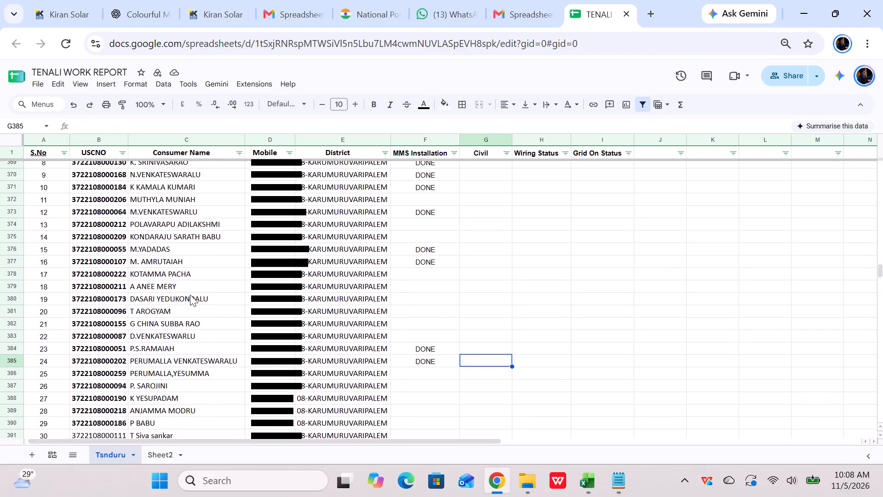
click(421, 238)
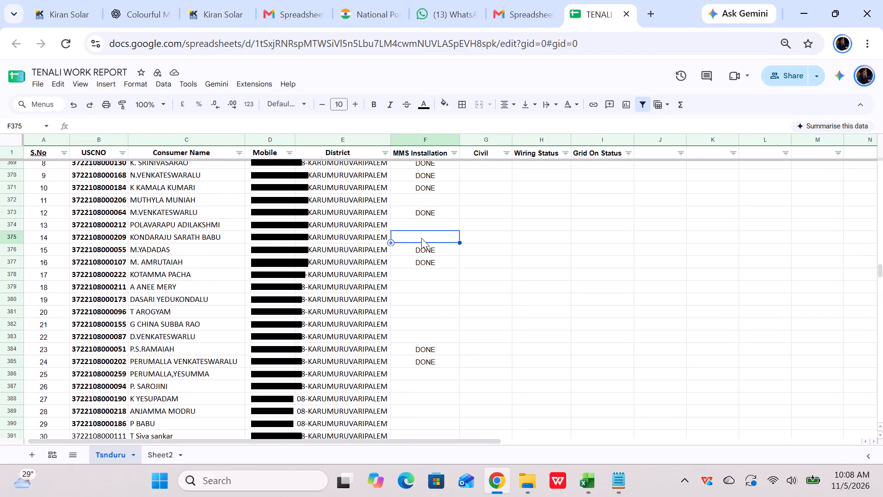
key(d)
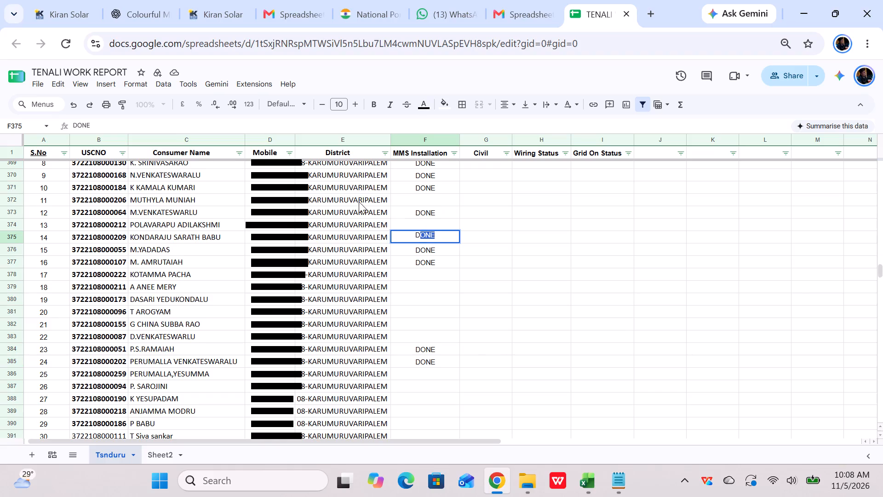
Enter DONE in the MMS Installation cell of row 357, the first 08-KARUMURUVARIPALEM consumer.
scroll(359, 202, up, 2)
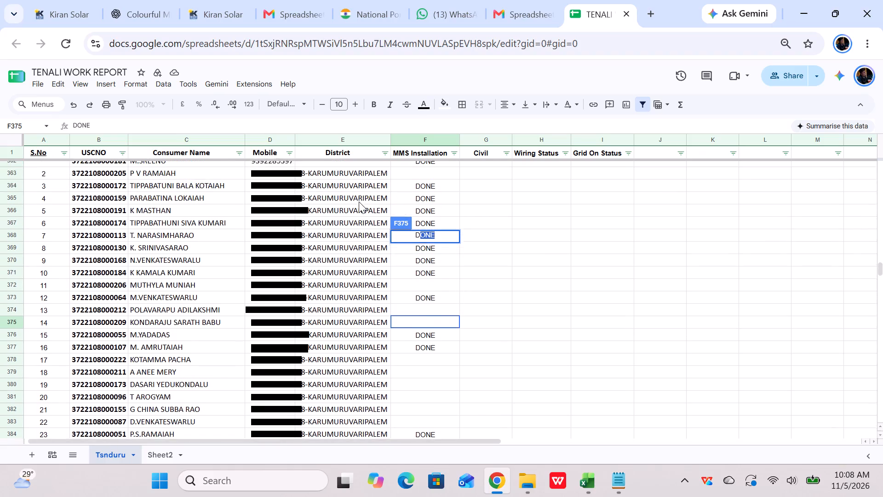
scroll(359, 202, up, 3)
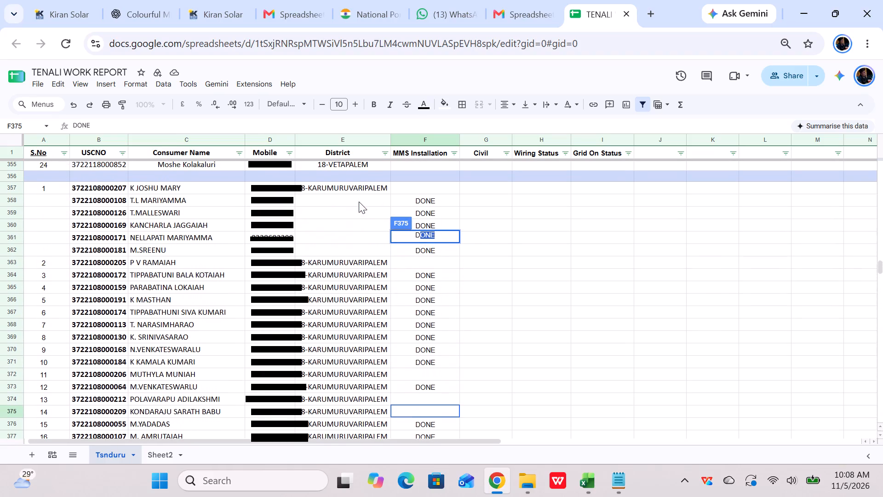
scroll(359, 202, up, 1)
click(419, 183)
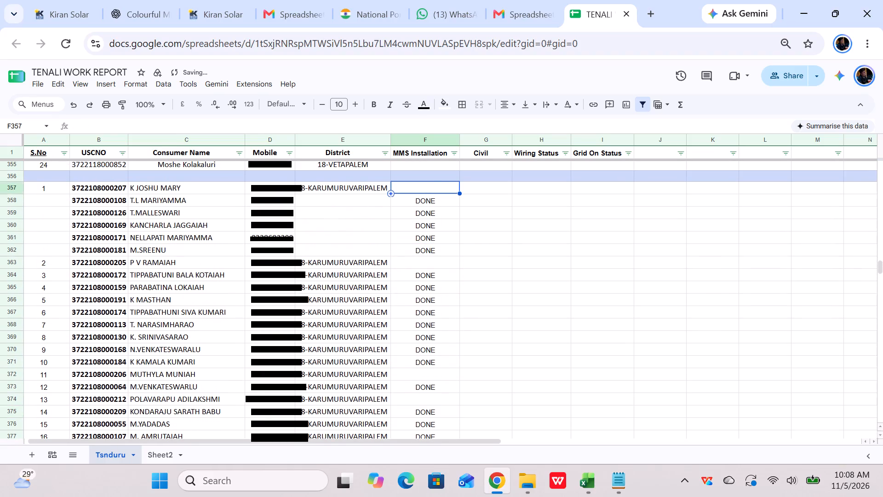
text(DO)
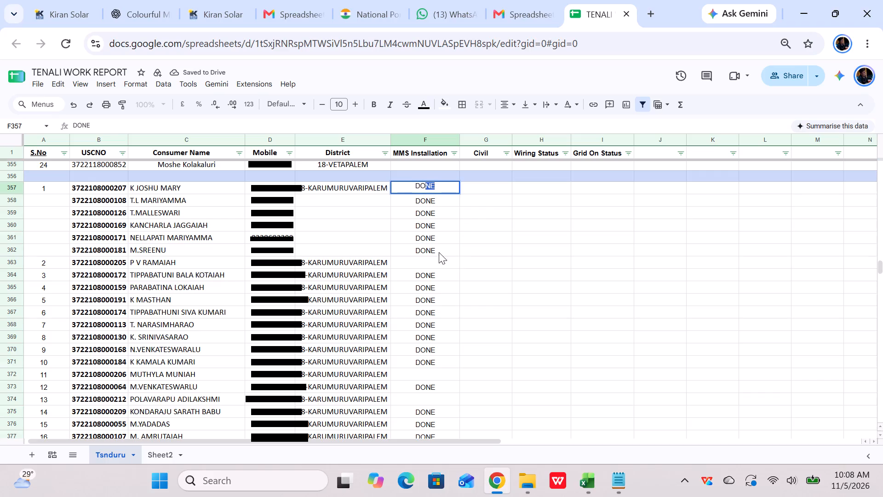
click(436, 257)
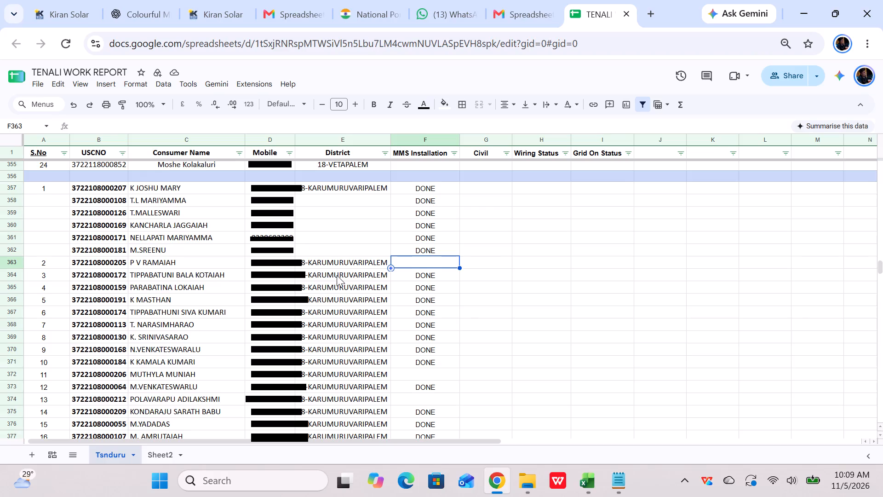
Enter DONE in the MMS Installation cell of row 379, S.No 18 in the 08-KARUMURUVARIPALEM group.
scroll(337, 275, down, 1)
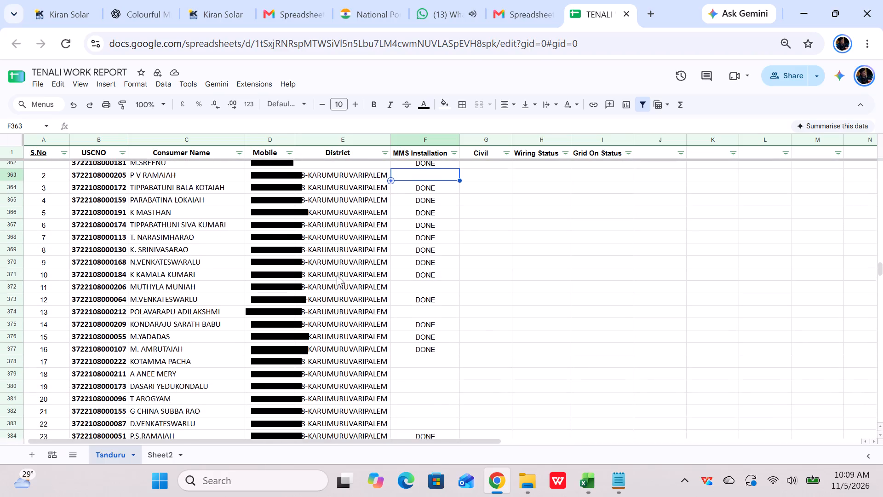
scroll(337, 275, down, 1)
click(430, 368)
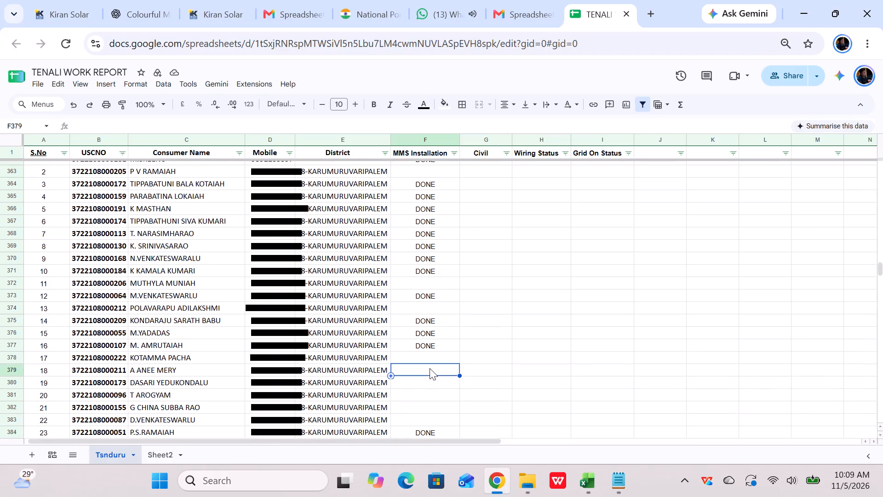
key(d)
text(ONE)
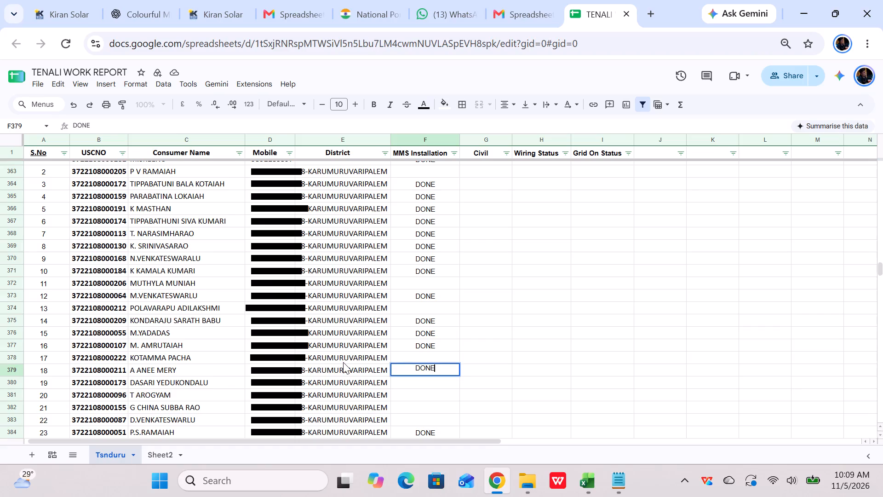
click(448, 380)
Mark the MMS Installation as DONE for the 08-KARUMURUVARIPALEM consumer in row 374, S.No 13.
scroll(434, 398, down, 1)
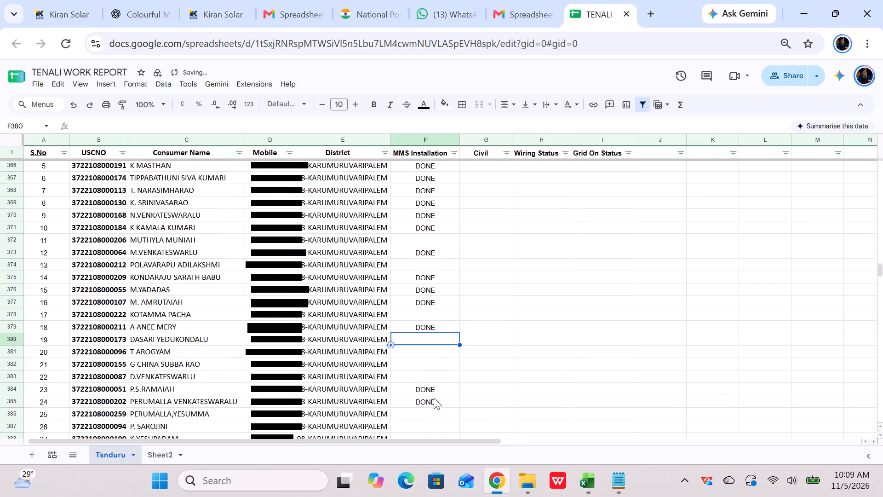
scroll(434, 398, down, 1)
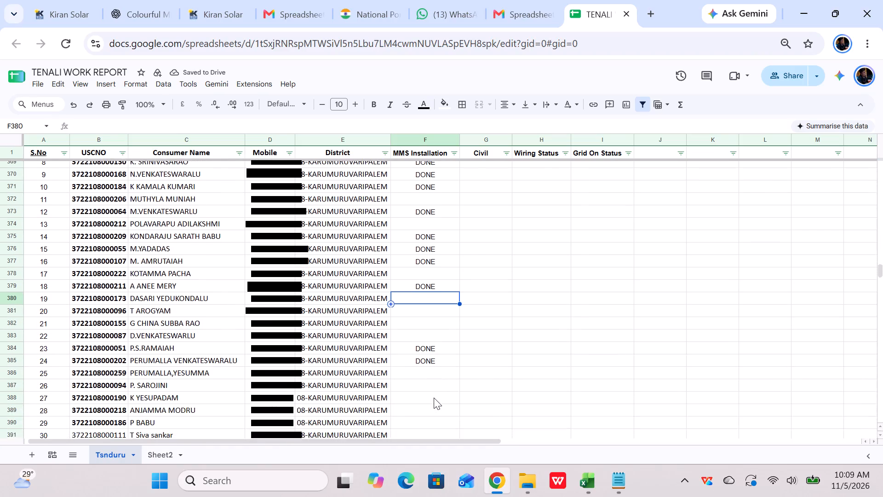
scroll(434, 398, down, 2)
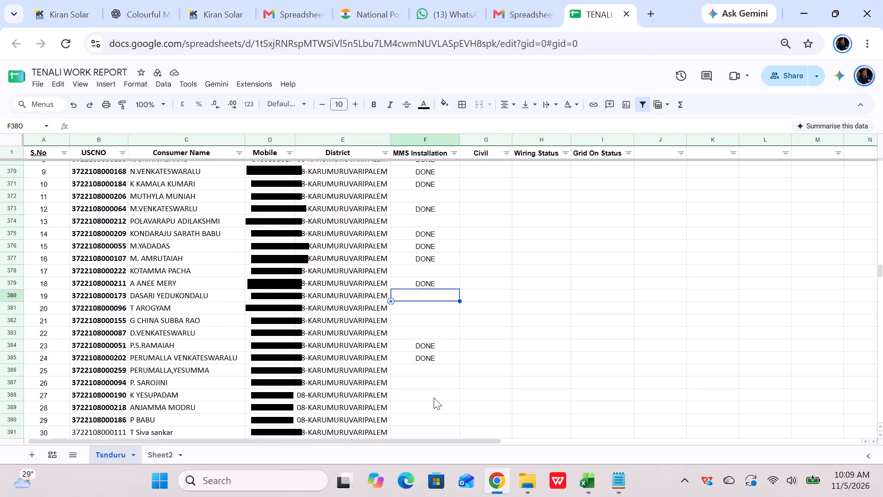
scroll(434, 398, down, 1)
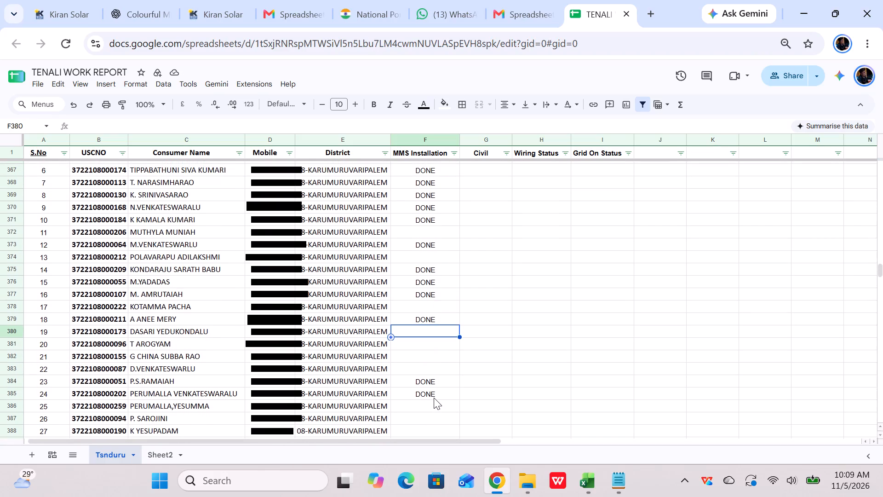
scroll(434, 398, down, 2)
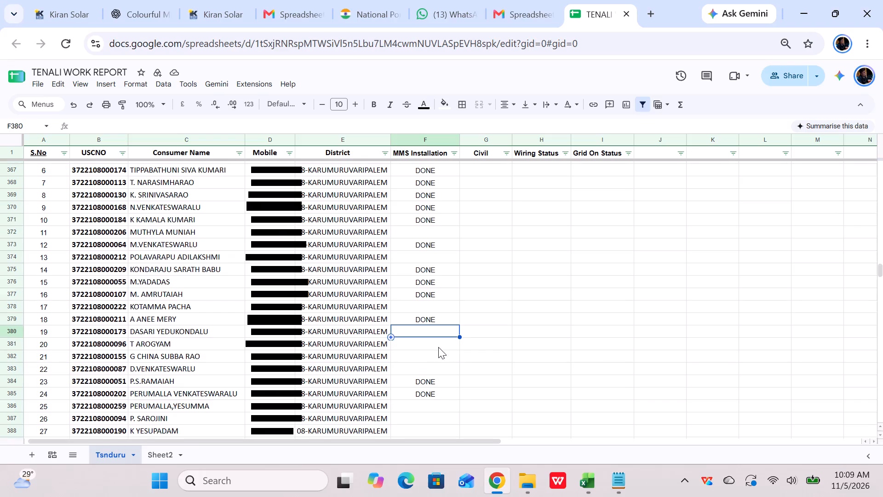
scroll(438, 347, up, 1)
click(426, 259)
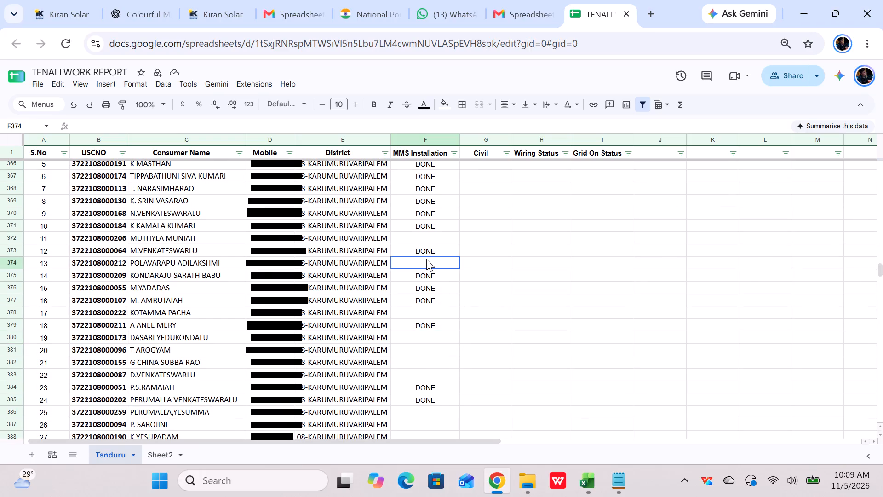
text(DONE)
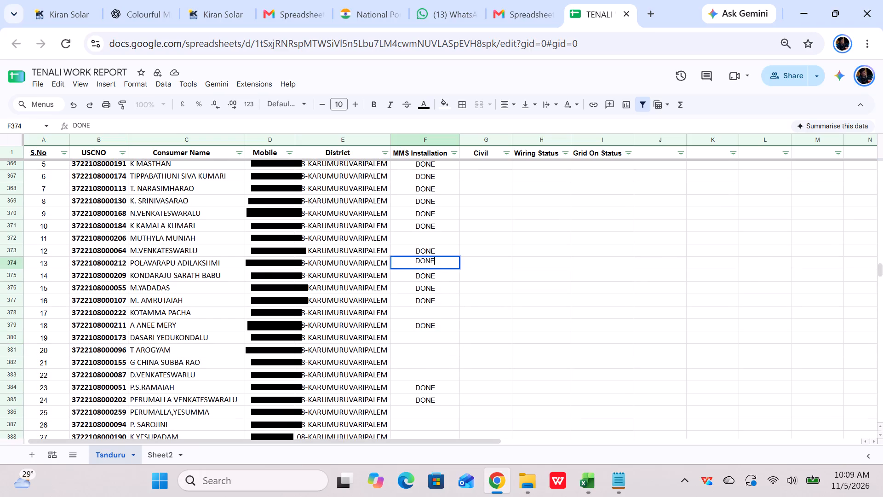
click(475, 267)
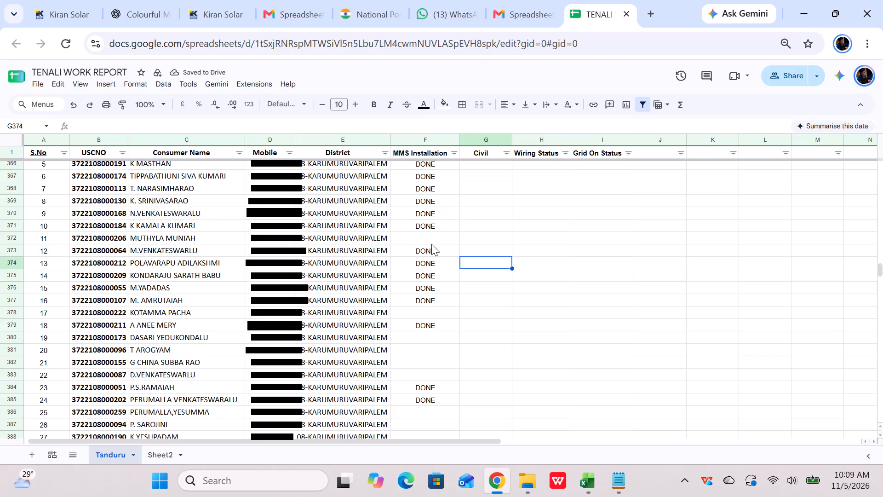
Enter DONE in the MMS Installation cell of row 378, S.No 17 in the 08-KARUMURUVARIPALEM group.
scroll(252, 243, up, 1)
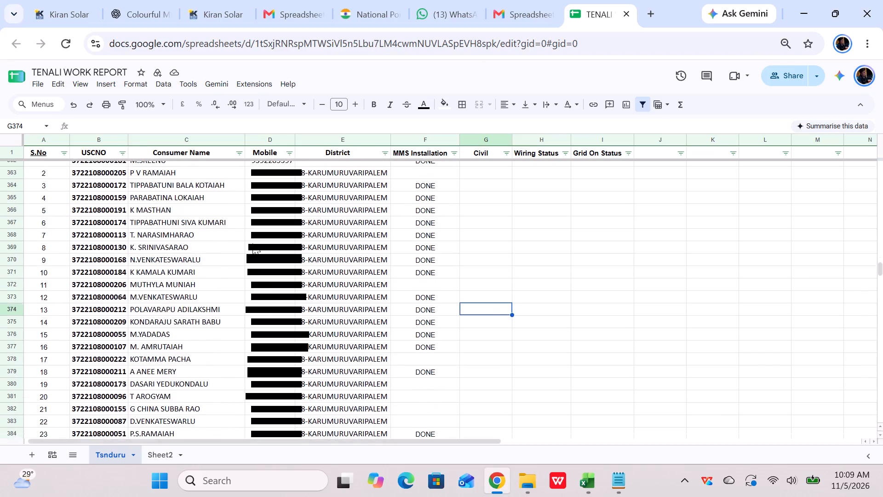
scroll(252, 243, up, 3)
scroll(252, 243, right, 1)
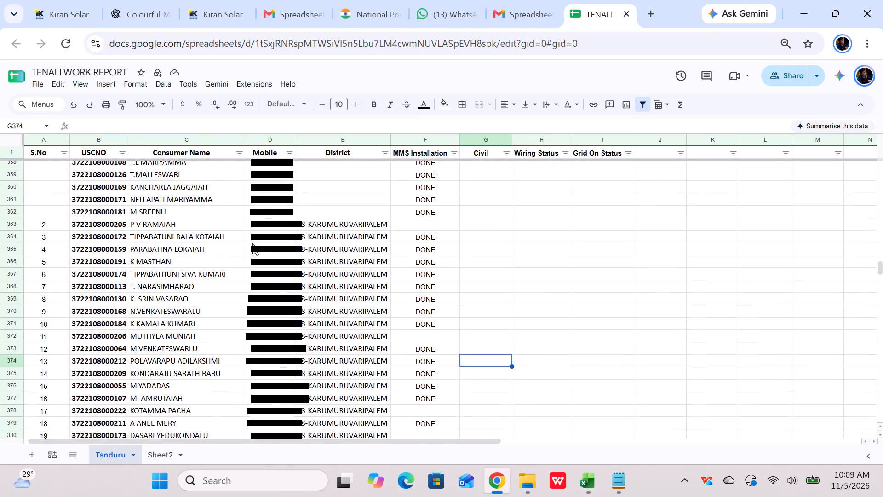
scroll(252, 243, right, 1)
scroll(252, 243, down, 1)
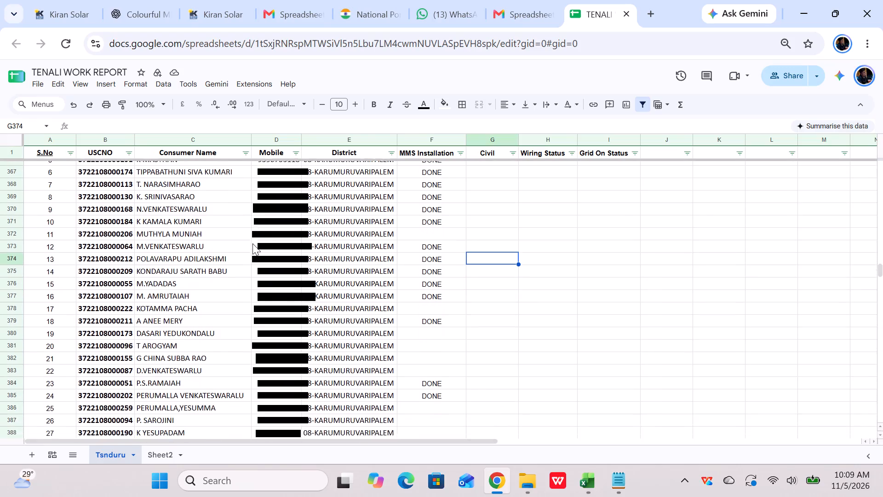
scroll(252, 243, down, 1)
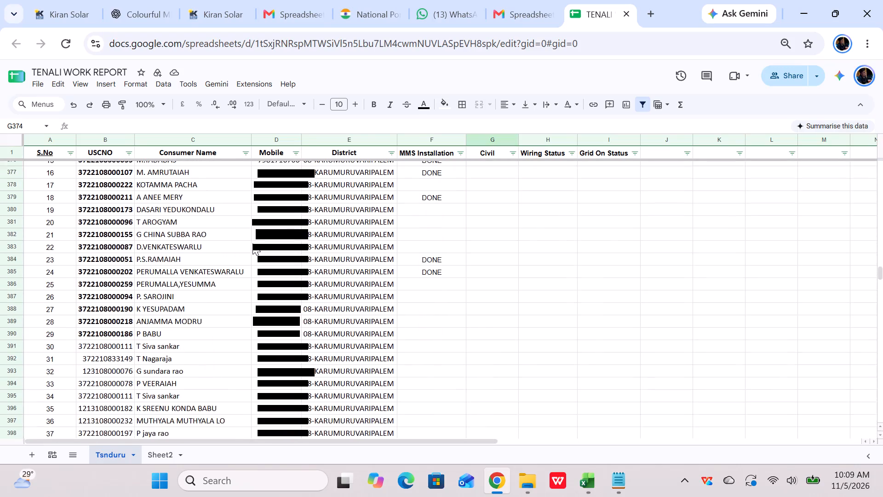
scroll(252, 243, down, 1)
scroll(252, 243, up, 1)
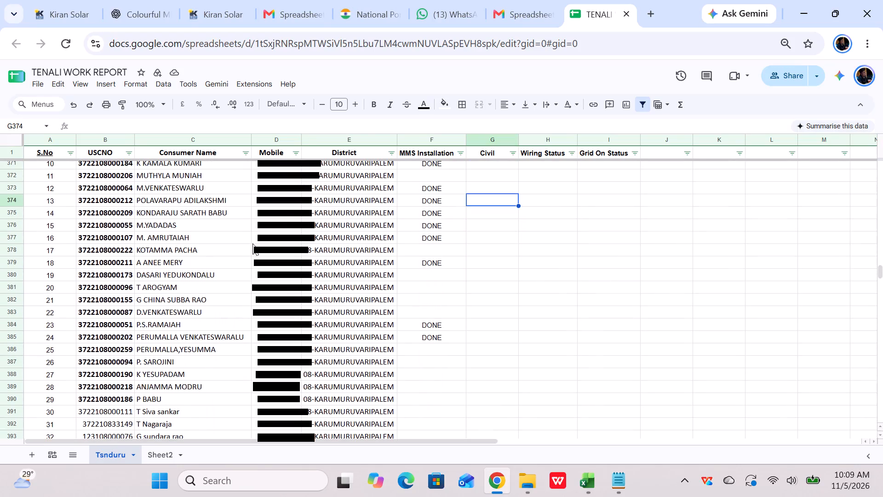
click(417, 246)
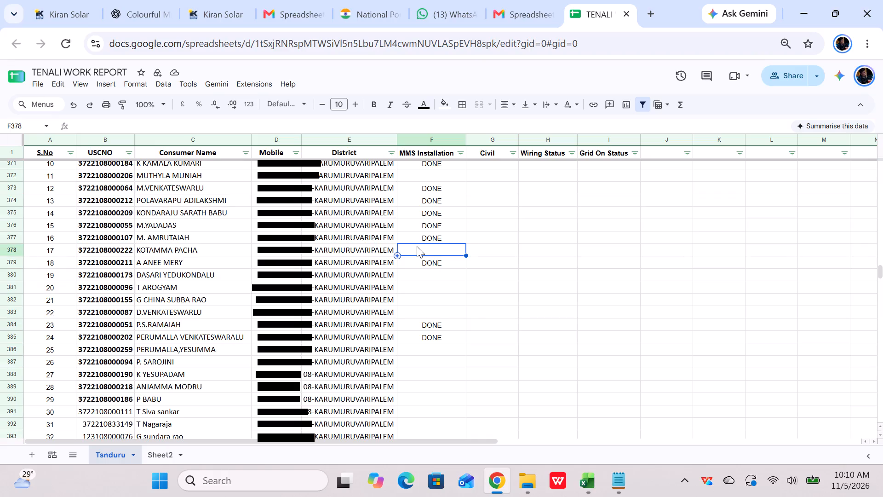
key(d)
click(489, 252)
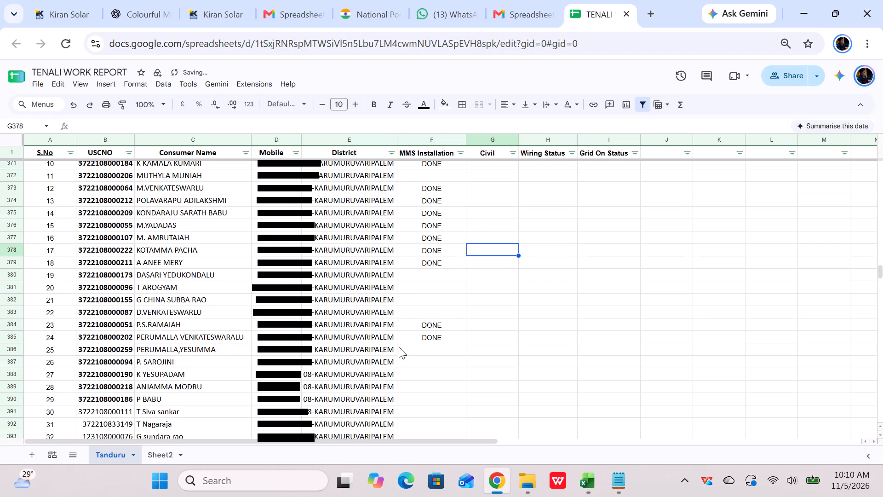
Mark the MMS Installation as DONE for the 08-KARUMURUVARIPALEM consumer in row 386, S.No 25, and save the sheet.
click(413, 348)
key(d)
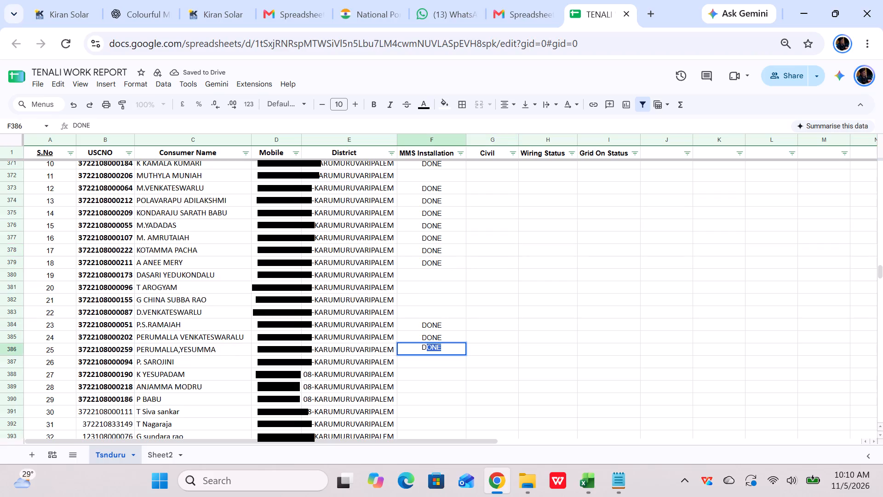
key(Right)
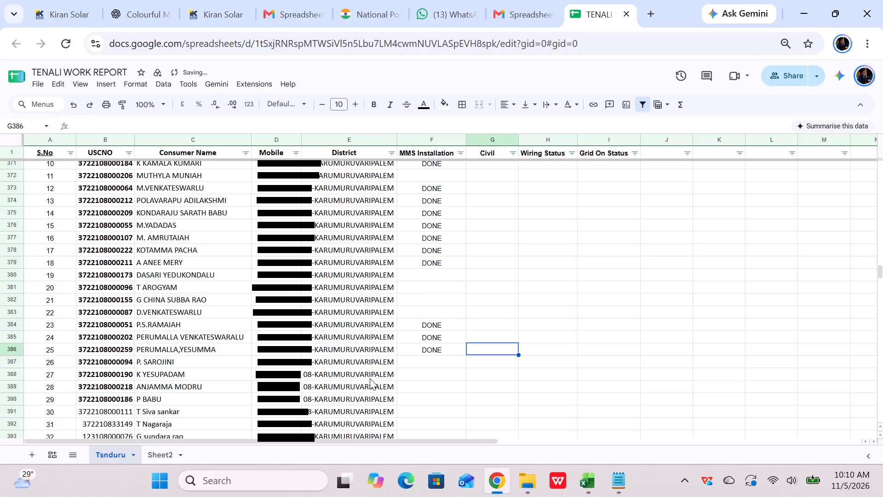
key(ctrl+s)
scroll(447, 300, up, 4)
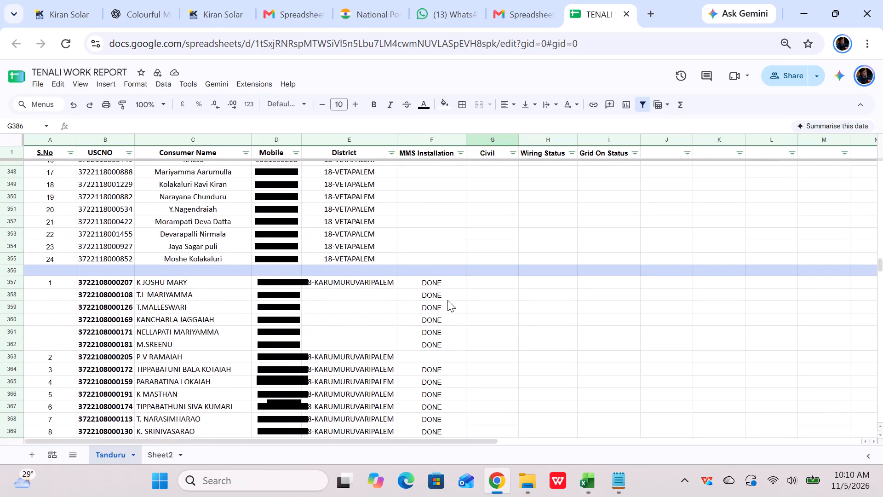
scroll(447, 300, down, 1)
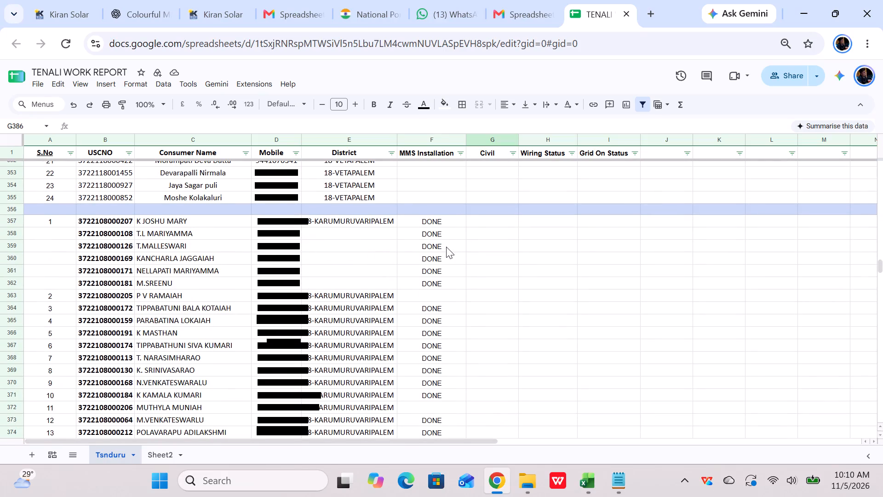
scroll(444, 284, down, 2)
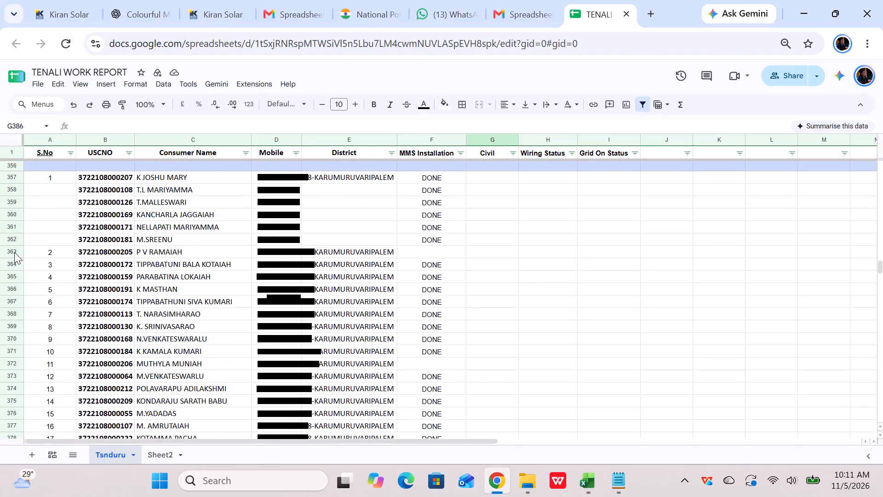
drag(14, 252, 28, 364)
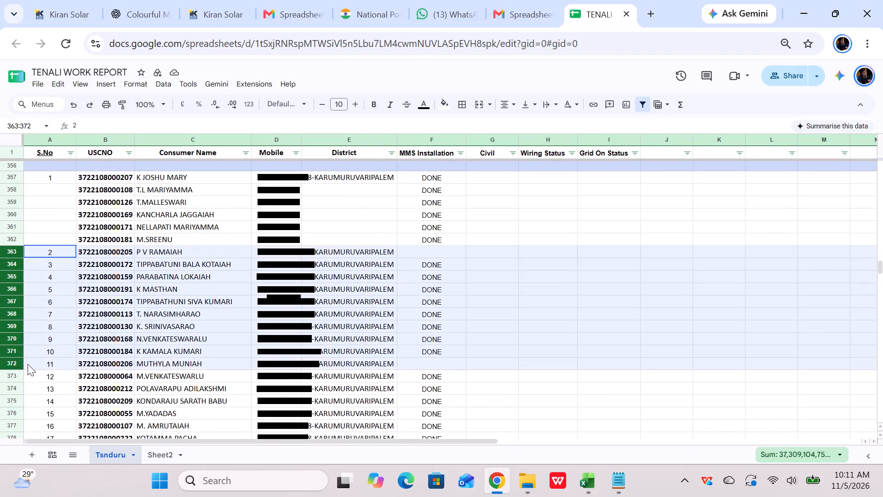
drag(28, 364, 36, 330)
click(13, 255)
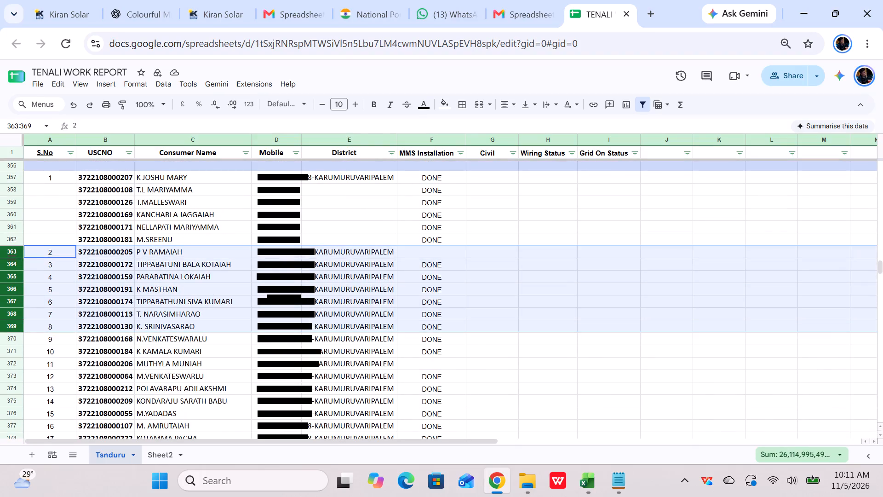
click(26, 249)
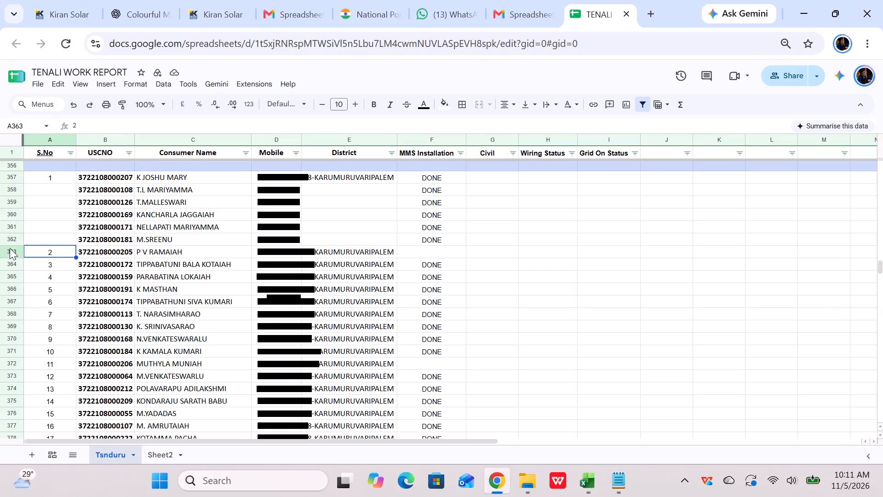
Move the 08-KARUMURUVARIPALEM row with S.No 2 from row 363 to directly below the S.No 19 row.
click(10, 248)
drag(10, 252, 10, 256)
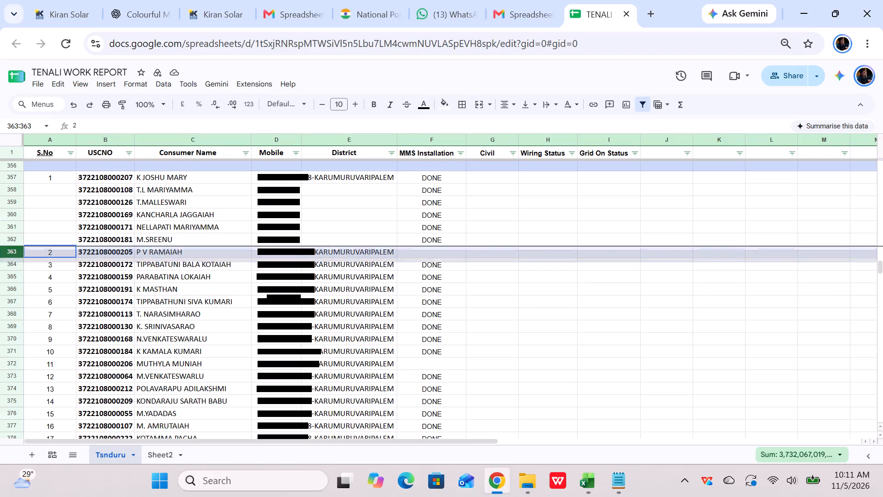
drag(10, 256, 23, 402)
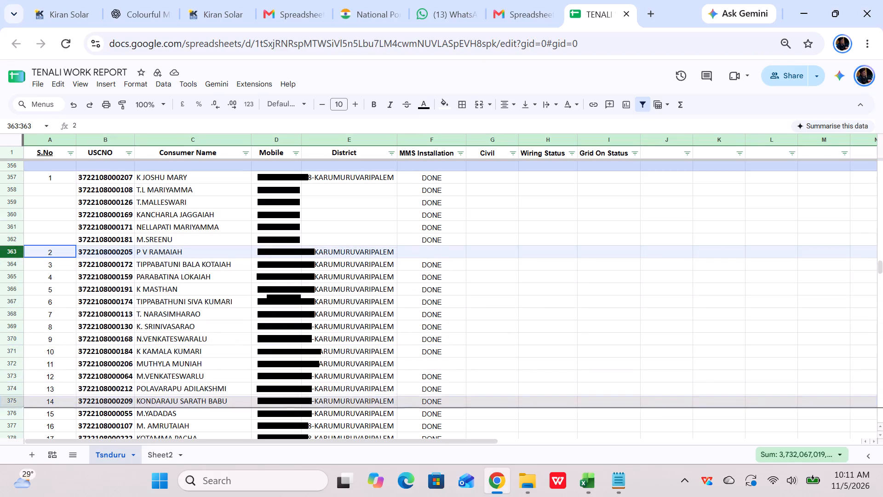
drag(23, 402, 25, 434)
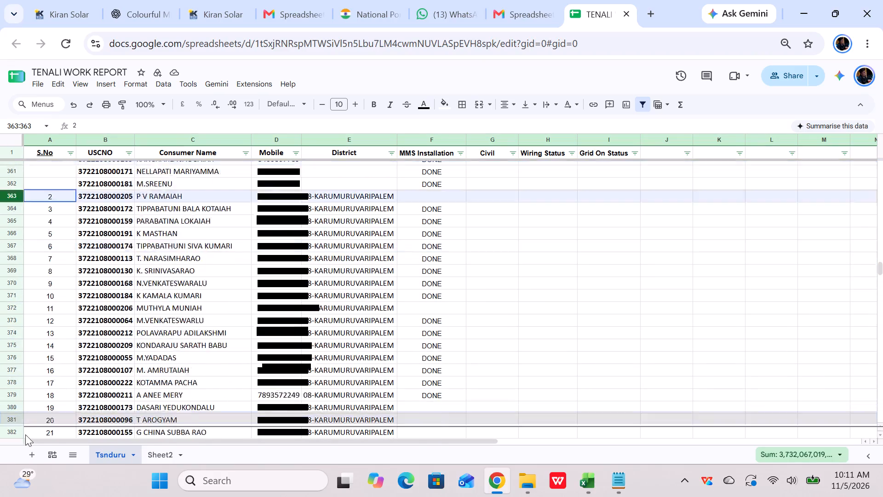
drag(25, 434, 33, 186)
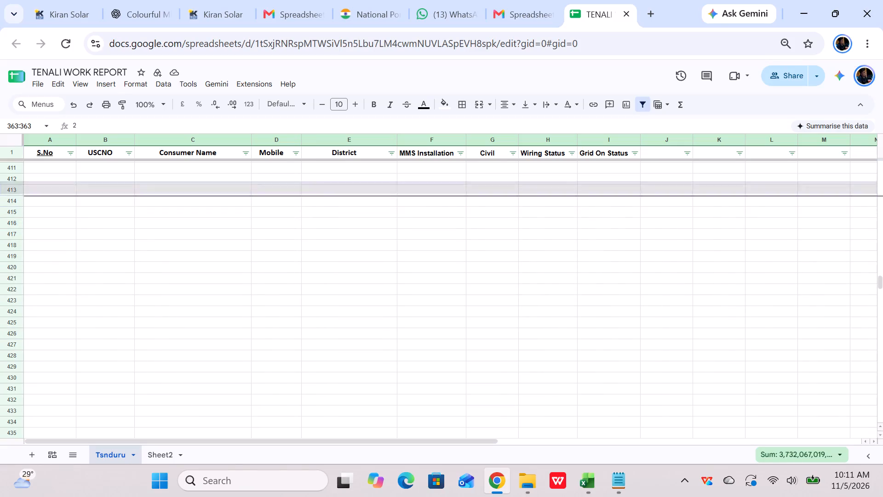
drag(33, 186, 31, 223)
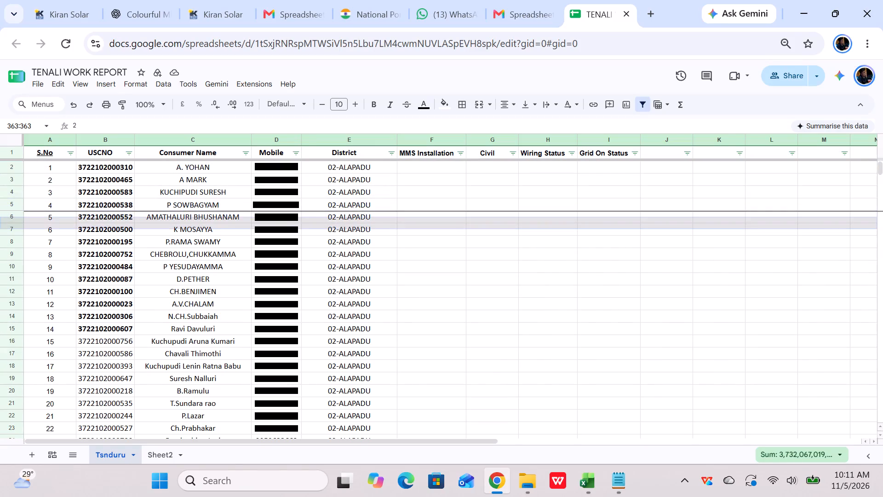
drag(31, 223, 44, 428)
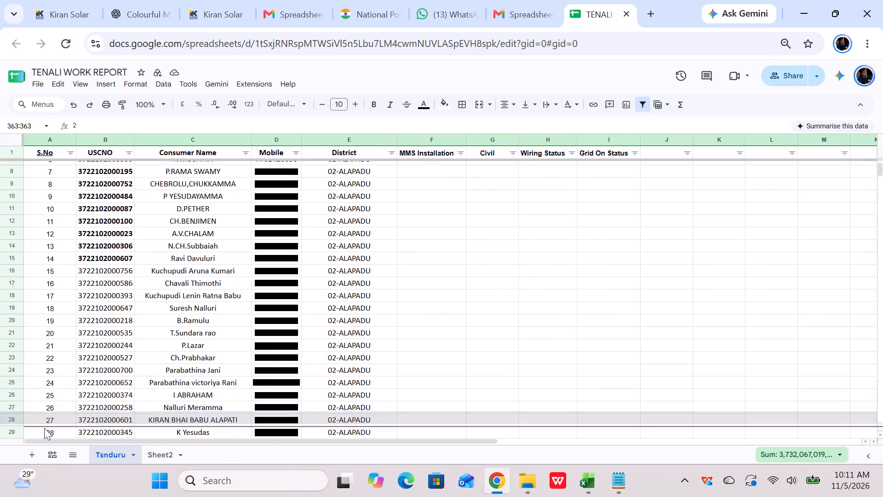
drag(44, 428, 42, 439)
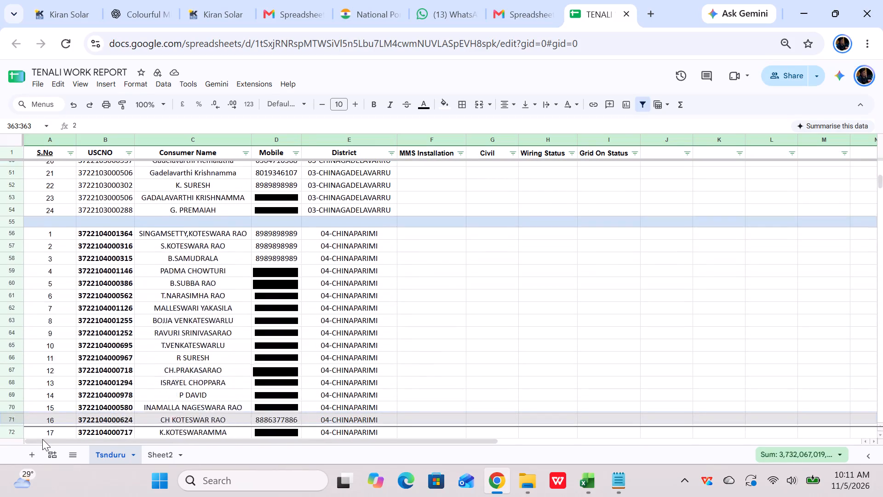
drag(42, 439, 42, 439)
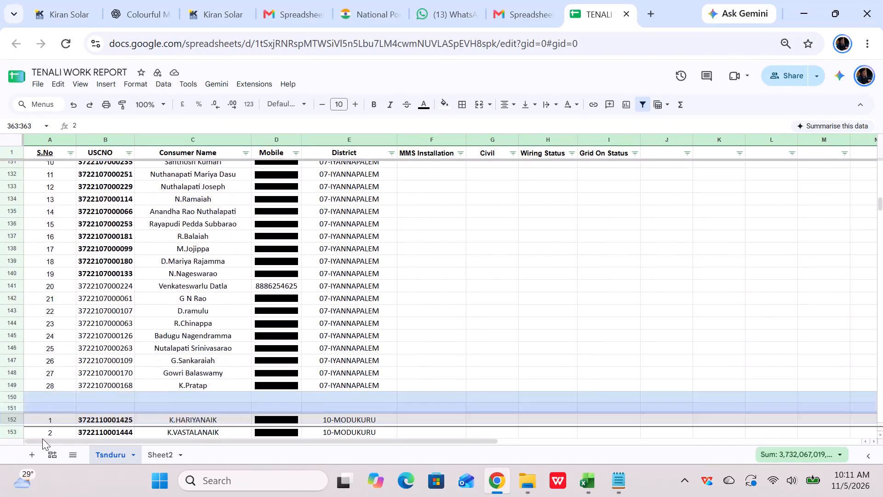
drag(42, 439, 41, 440)
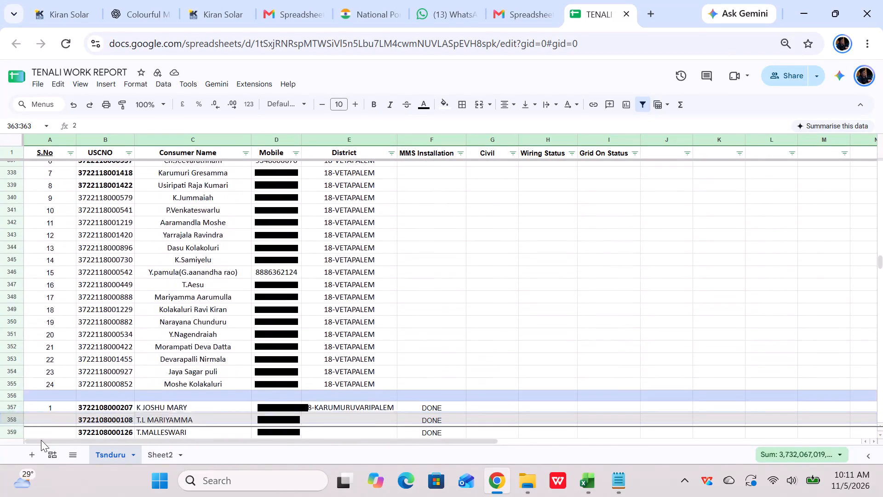
drag(41, 440, 51, 378)
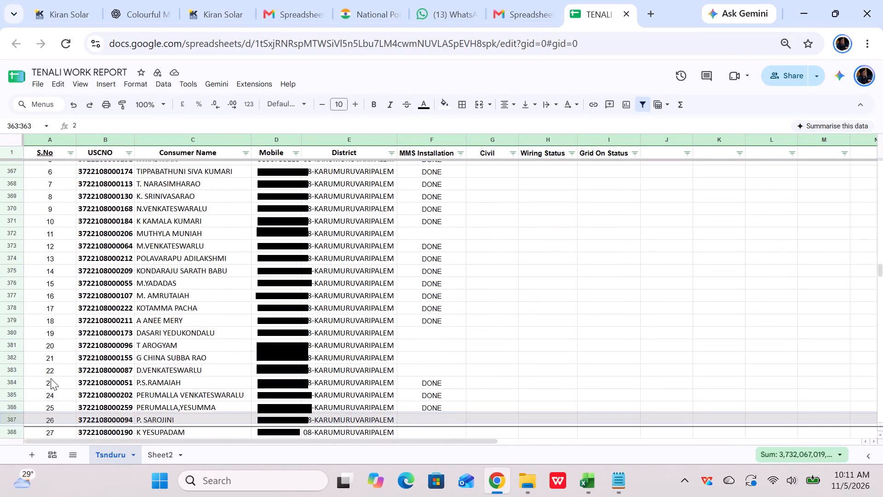
drag(51, 378, 54, 384)
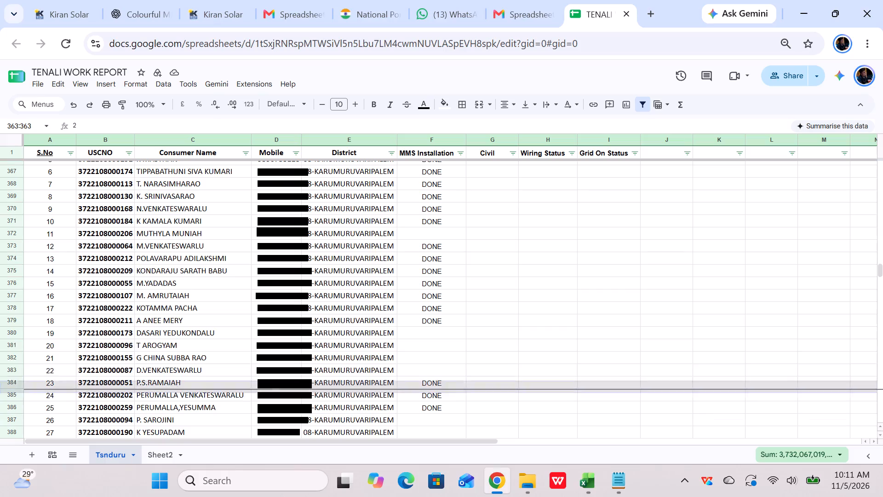
drag(54, 384, 55, 334)
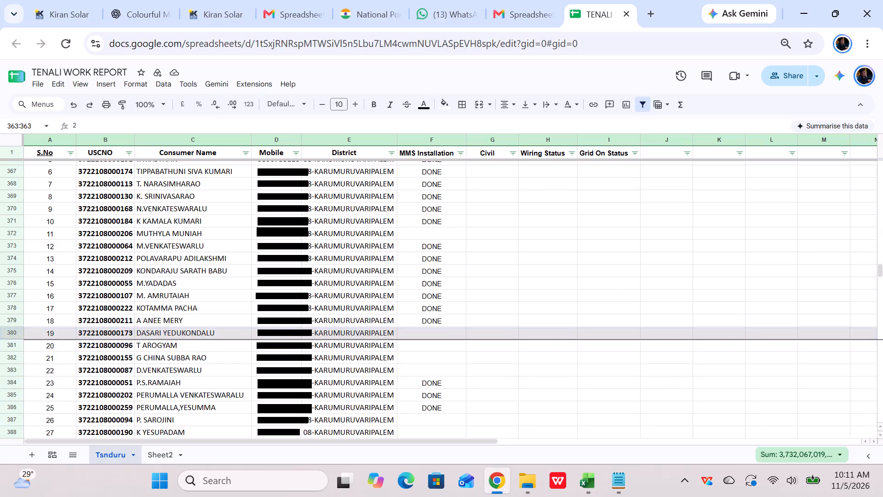
drag(55, 334, 56, 336)
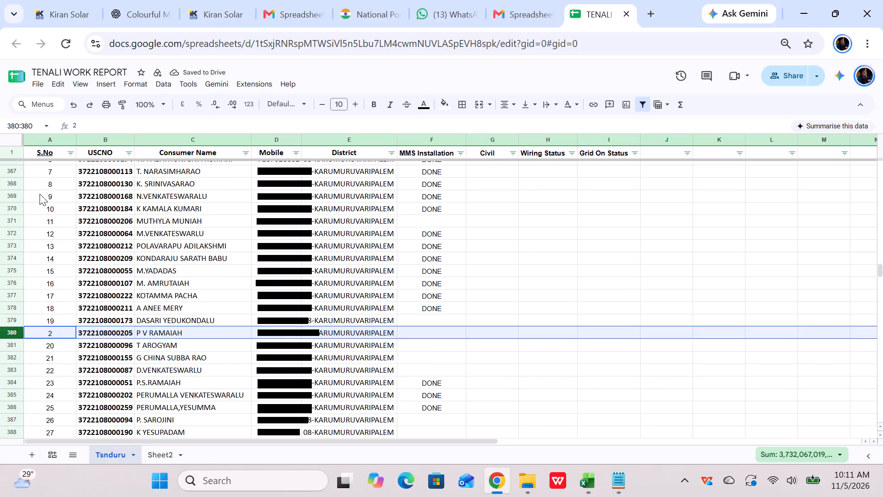
Move the 08-KARUMURUVARIPALEM row with S.No 11, which lacks an MMS Installation entry, directly below the S.No 19 row.
click(12, 219)
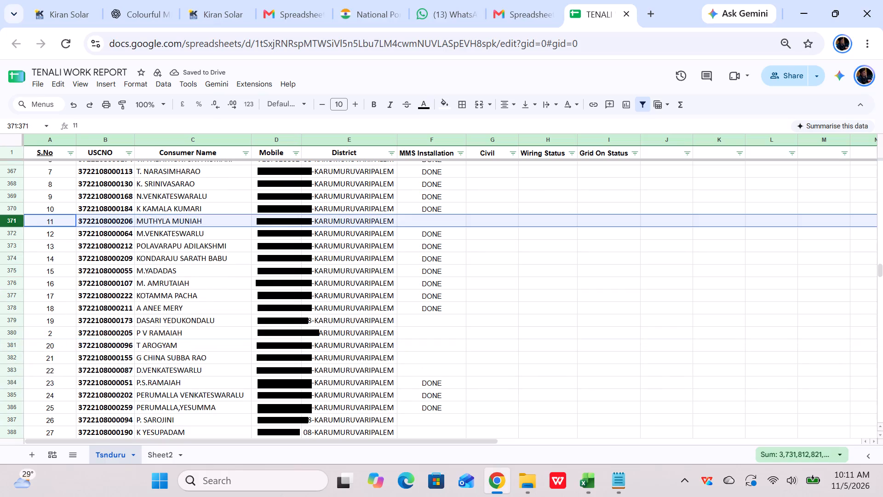
drag(12, 223, 10, 320)
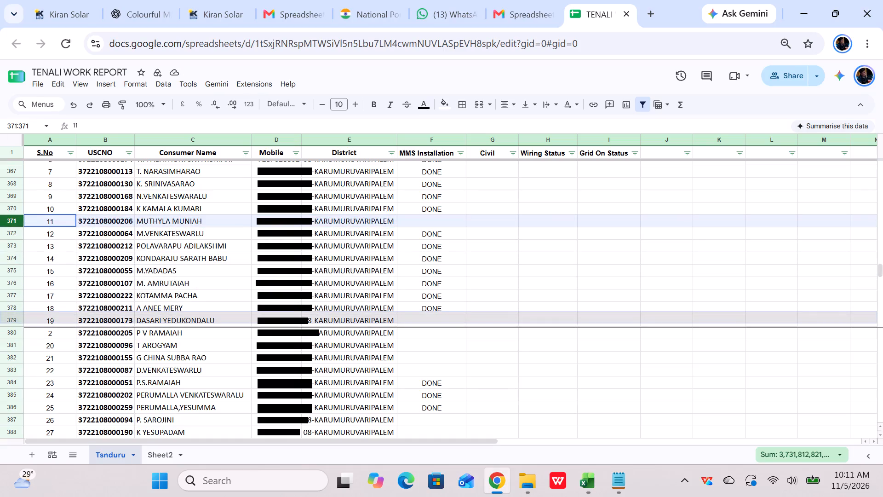
drag(10, 320, 10, 326)
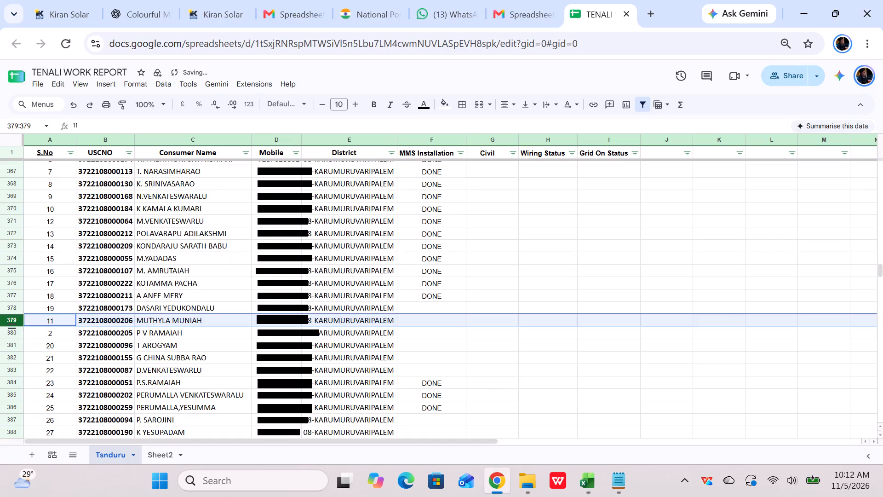
Move the DONE row with S.No 23 from row 384 to directly below the S.No 18 row.
scroll(13, 301, up, 2)
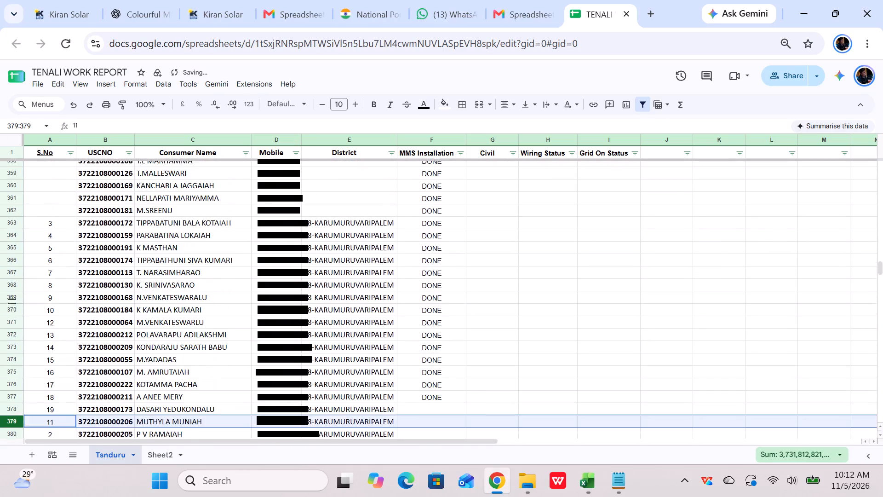
scroll(13, 301, up, 1)
scroll(13, 301, right, 1)
scroll(13, 301, down, 1)
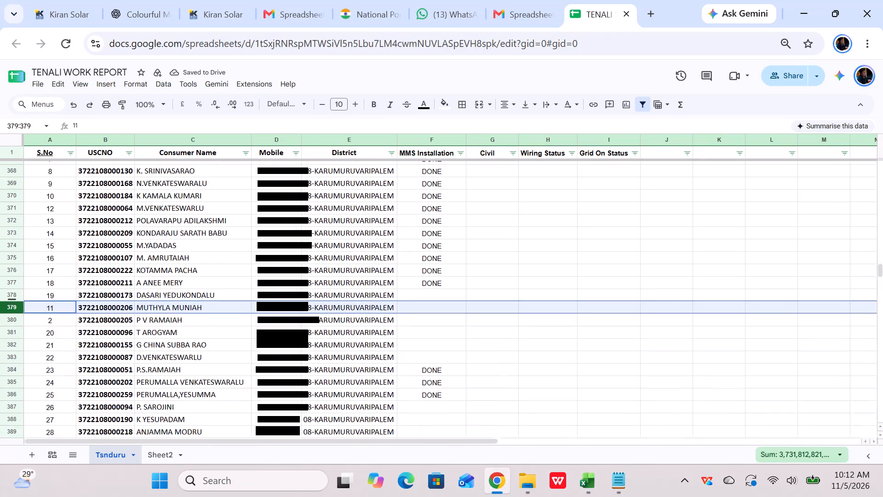
scroll(13, 301, down, 1)
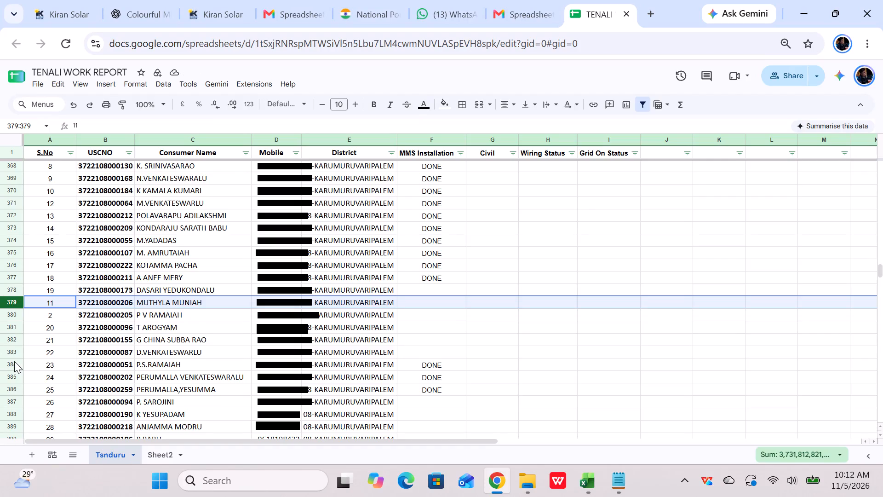
click(14, 361)
drag(15, 364, 13, 299)
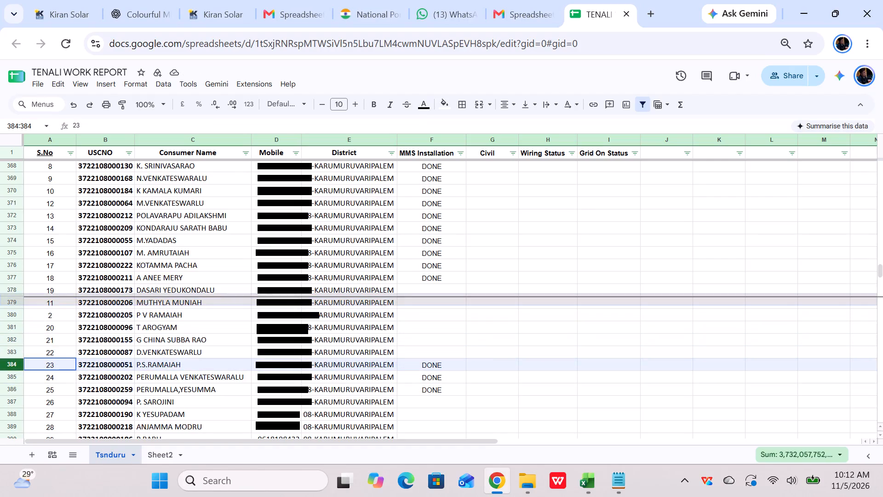
drag(13, 299, 13, 295)
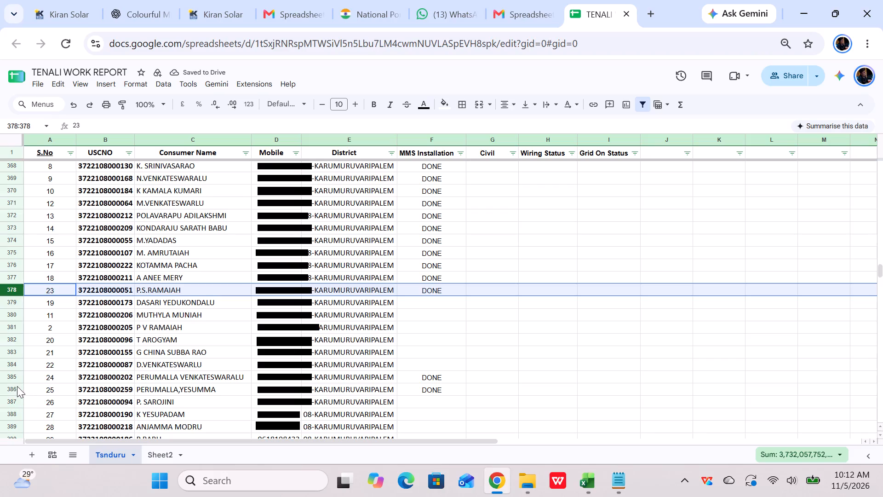
Move the DONE row with S.No 24 from row 385 to directly below the S.No 23 row.
click(15, 377)
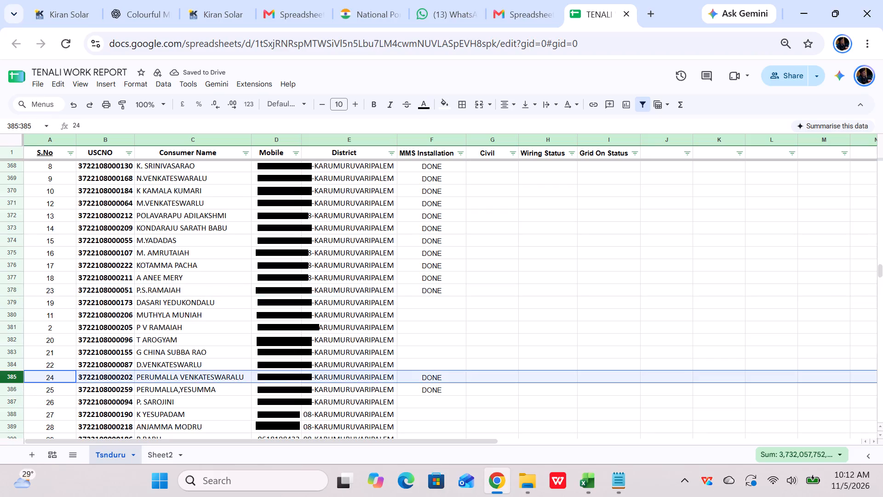
drag(12, 380, 15, 317)
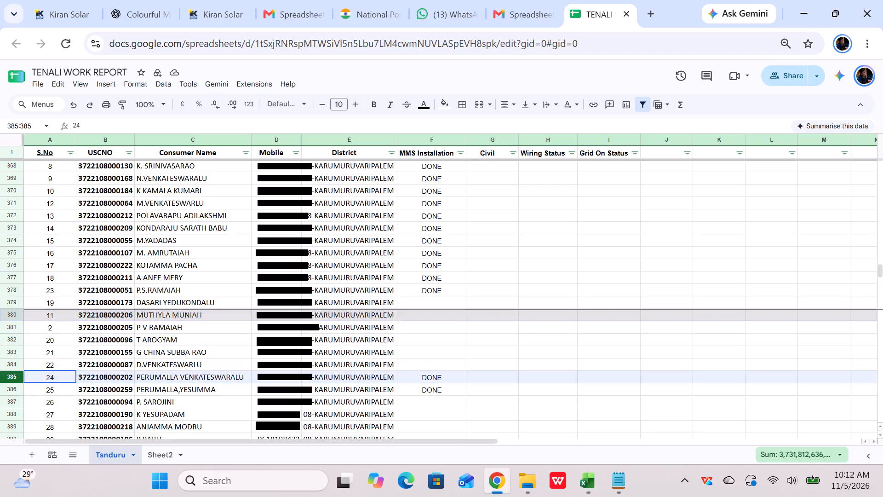
drag(15, 317, 15, 304)
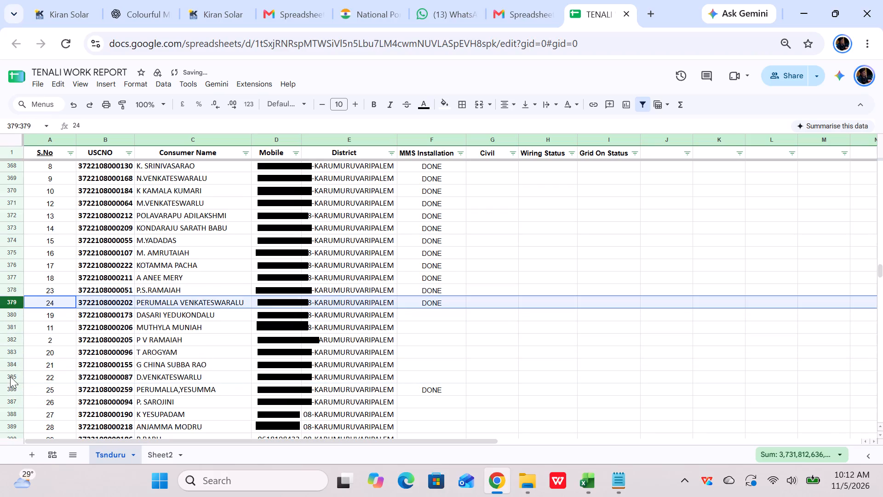
Move the DONE row with S.No 25 from row 386 to directly below the S.No 24 row.
click(10, 388)
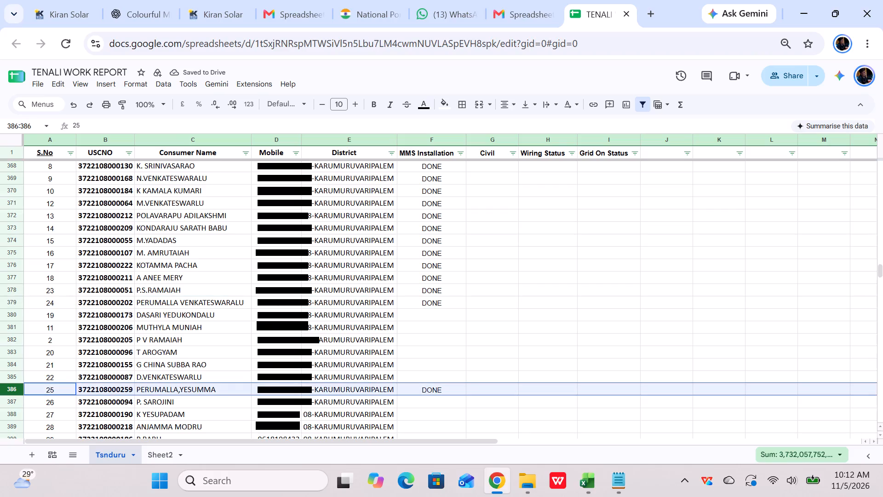
drag(12, 389, 12, 387)
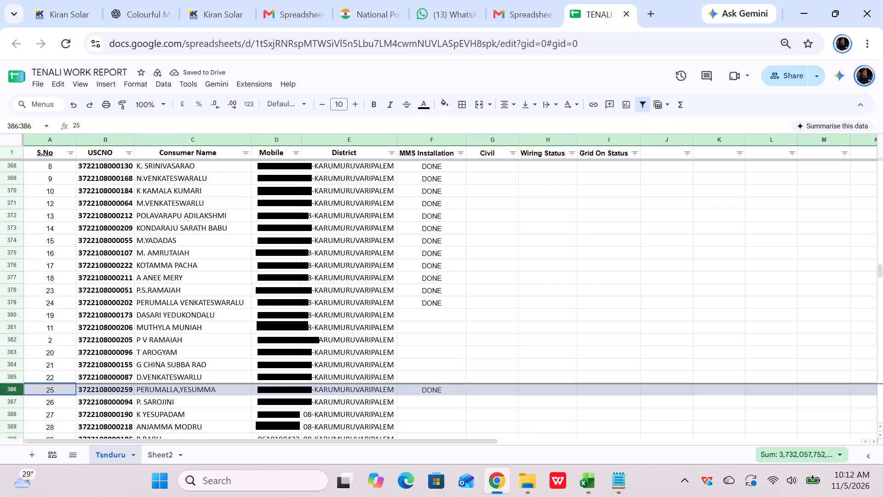
drag(12, 387, 12, 319)
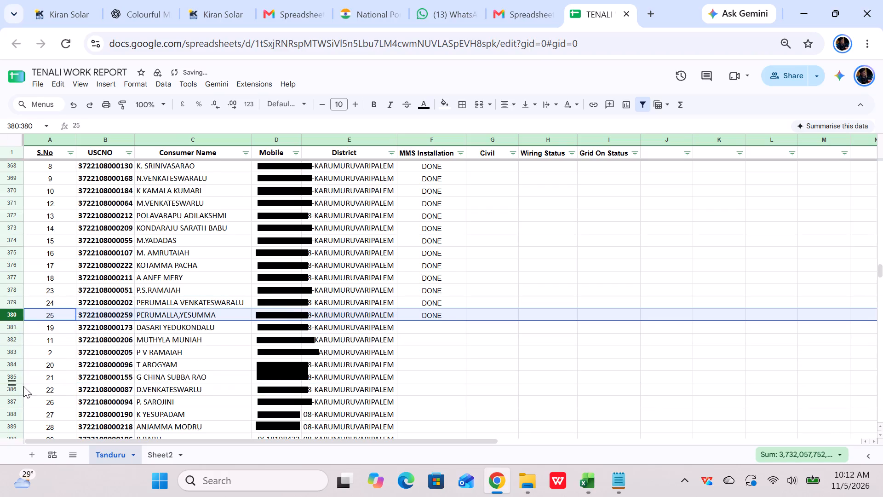
Enter 2 as the S.No in row 358 and fill the series down through the blank cells to 6 in row 362.
click(172, 370)
scroll(257, 335, down, 1)
scroll(257, 335, up, 1)
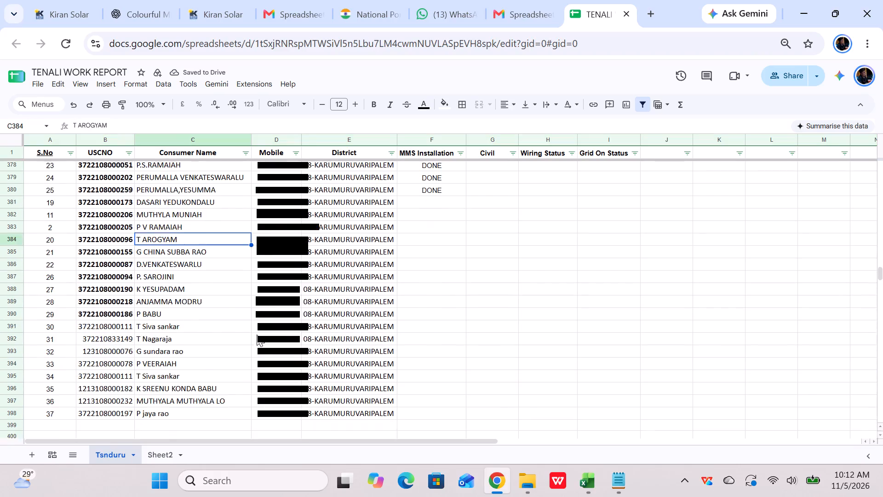
scroll(257, 335, up, 3)
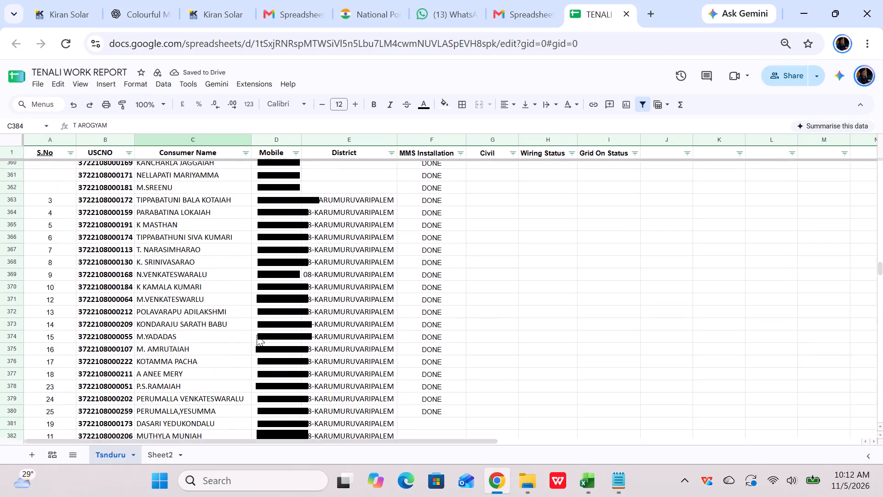
scroll(257, 335, up, 2)
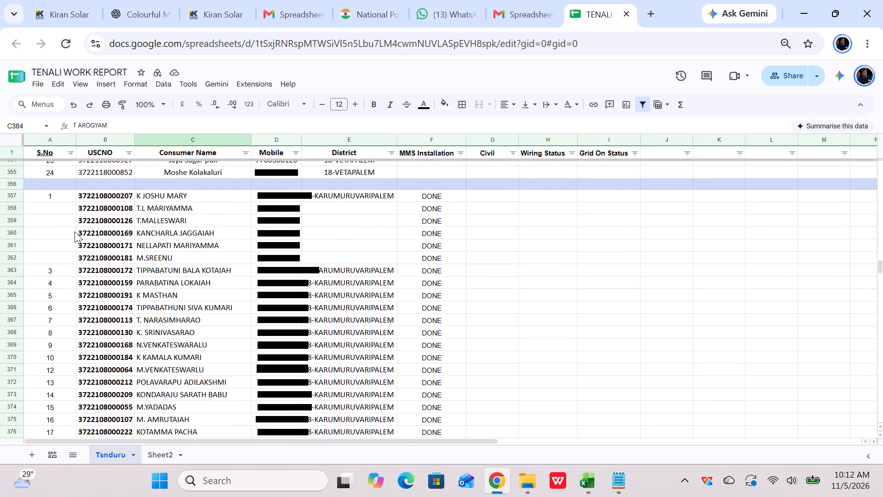
click(59, 203)
key(2)
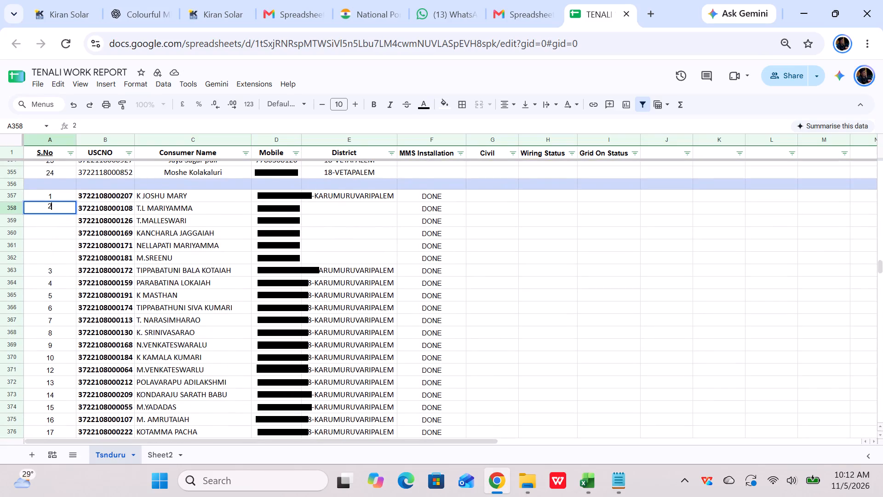
click(58, 217)
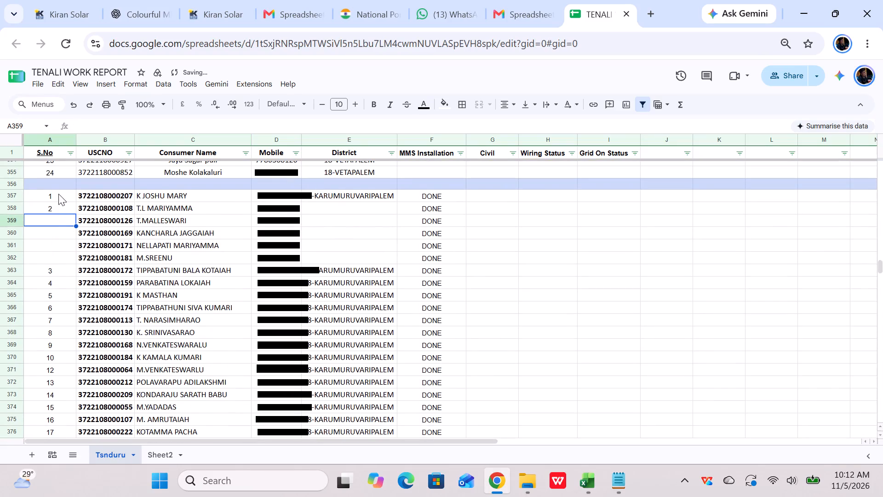
drag(58, 194, 58, 208)
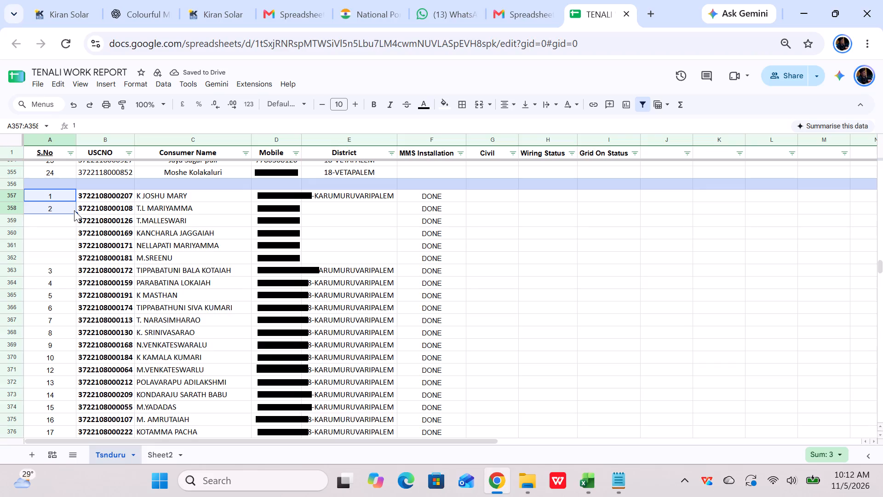
double_click(76, 213)
Extend the S.No series from rows 357 and 358 down through row 398, renumbering the 08-KARUMURUVARIPALEM consumers 1 to 42.
drag(76, 213, 80, 390)
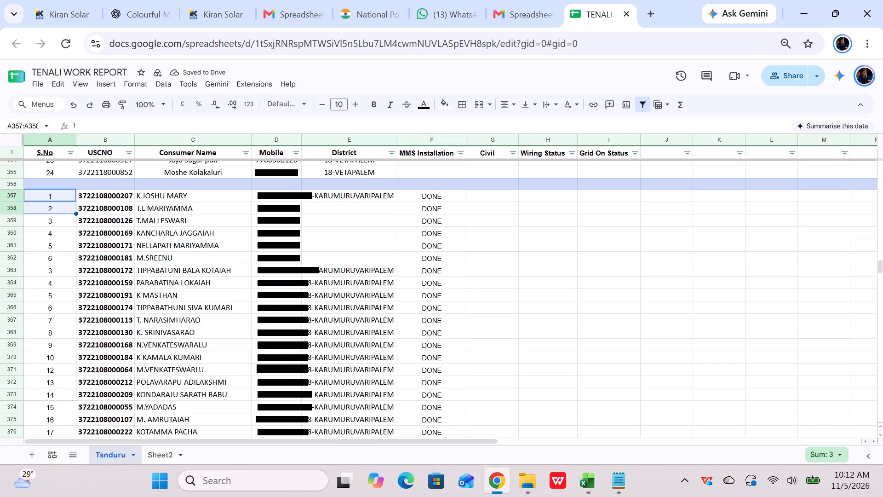
drag(80, 390, 75, 428)
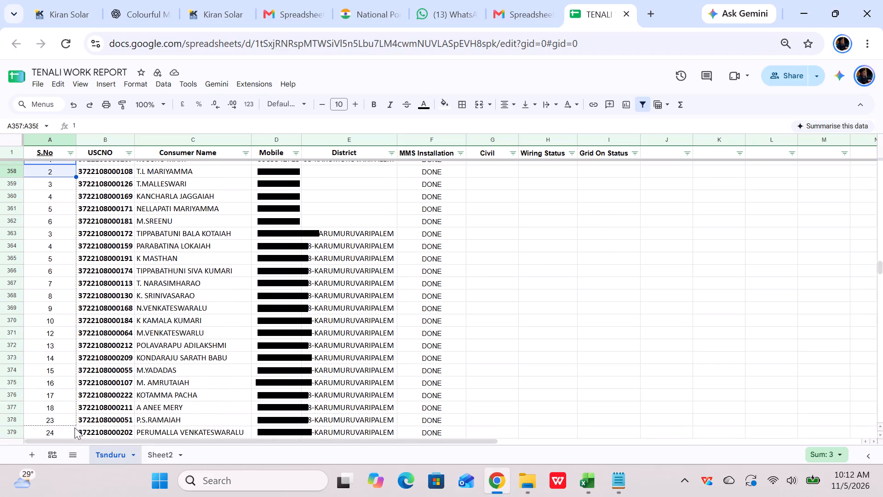
drag(75, 428, 77, 445)
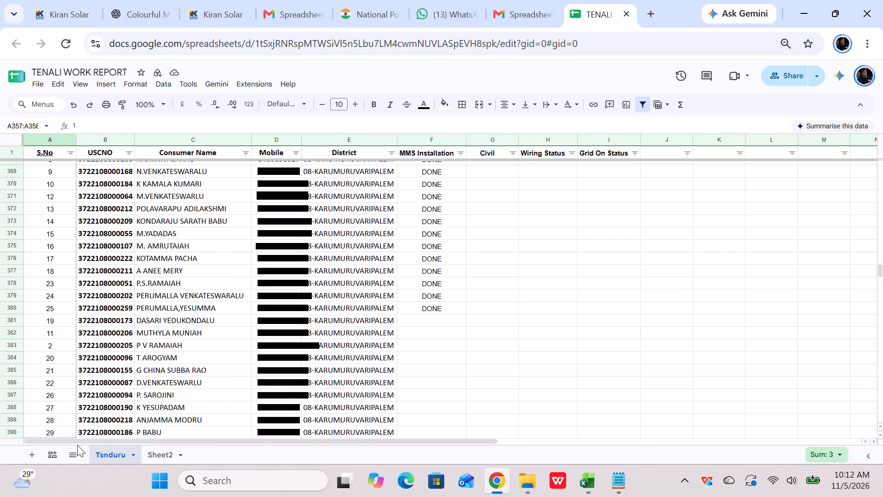
drag(77, 445, 79, 393)
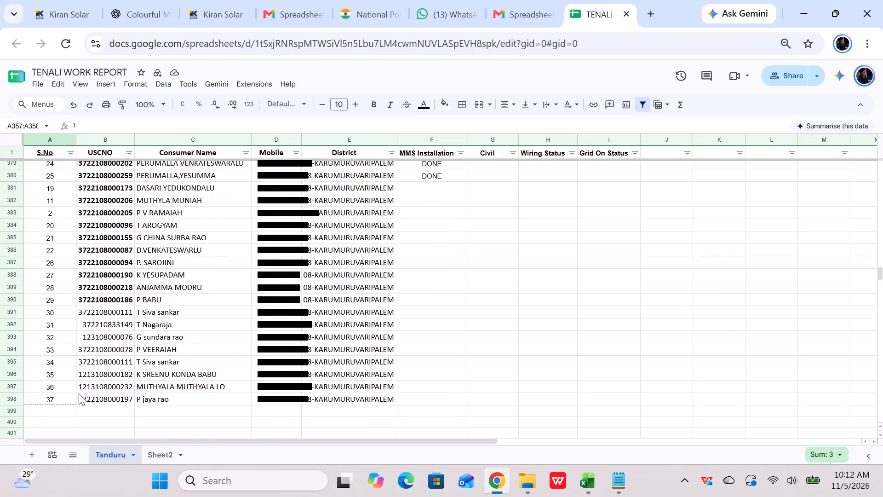
click(179, 414)
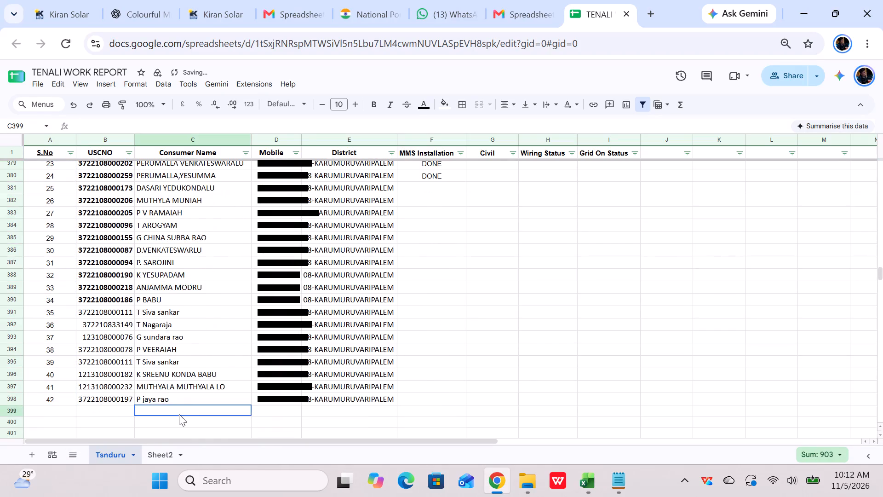
scroll(204, 350, up, 1)
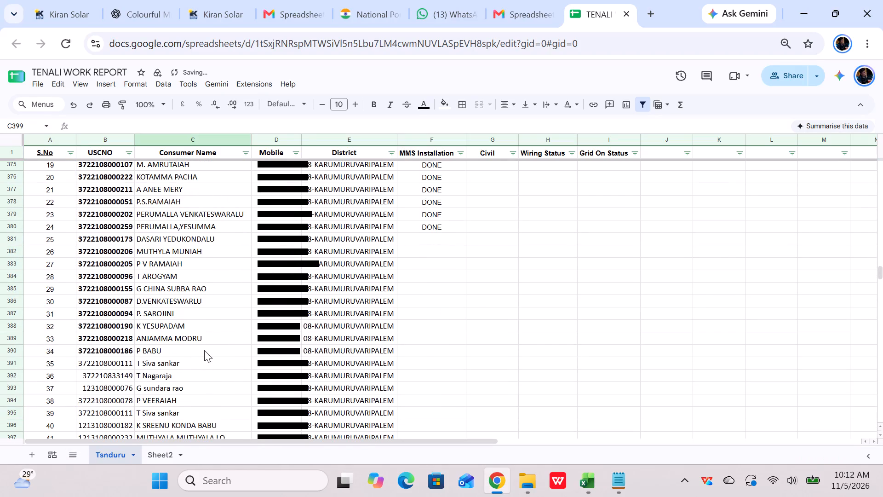
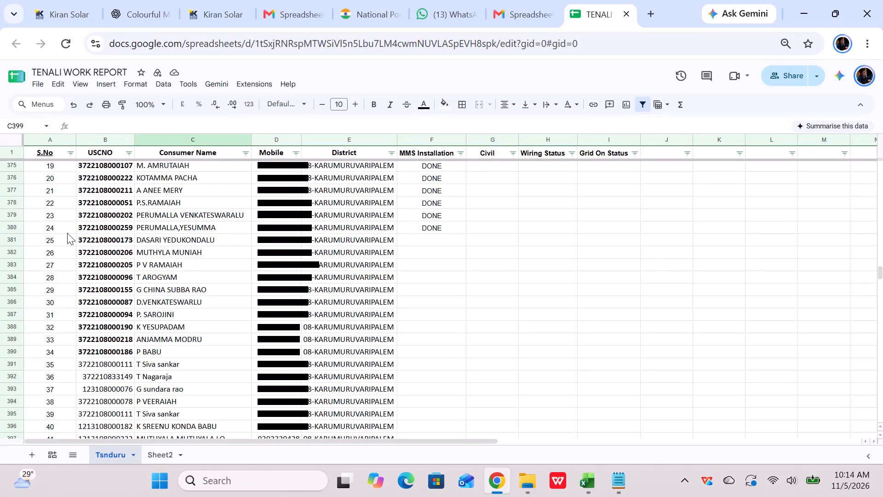
Review the 16-PENUGUDURUPADU consumers in rows 270 to 306, checking their names, USCNOs and MMS Installation entries.
scroll(268, 249, down, 3)
scroll(268, 249, up, 3)
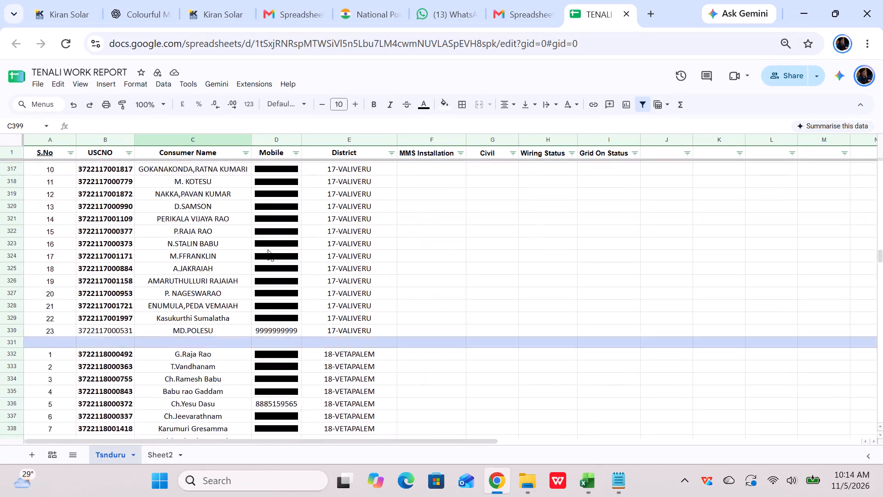
scroll(268, 249, up, 3)
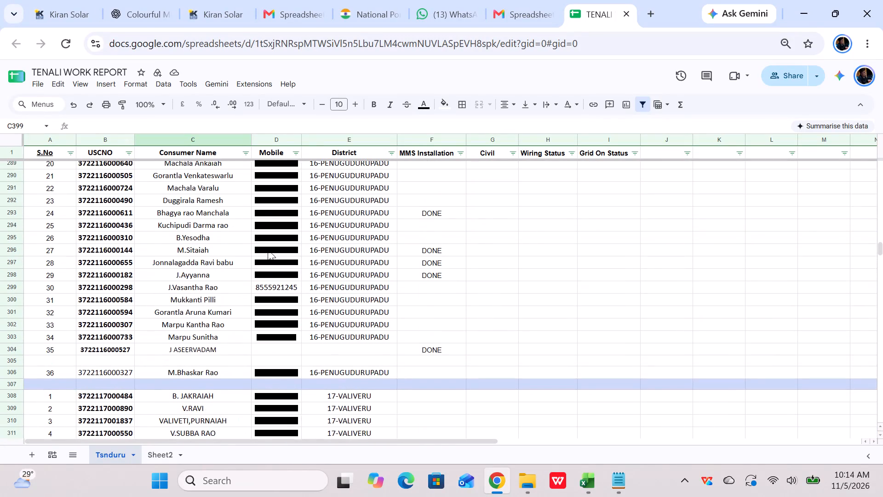
scroll(268, 249, up, 2)
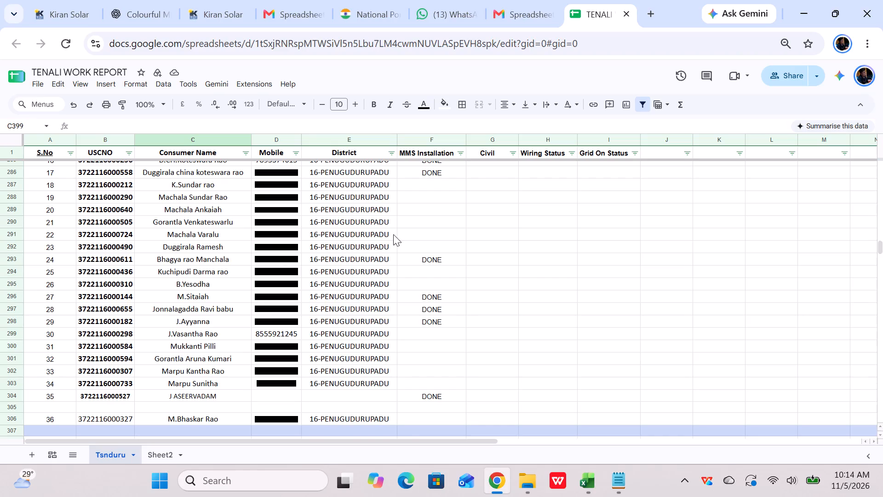
scroll(393, 234, up, 3)
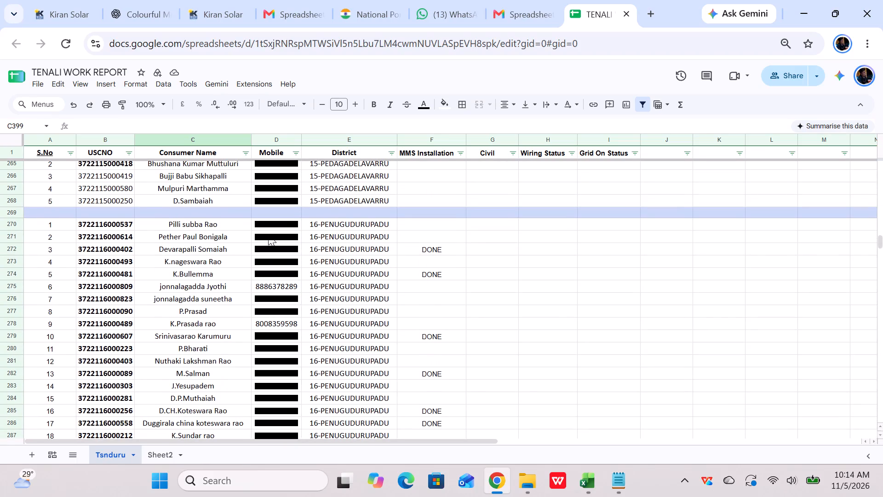
scroll(189, 247, down, 1)
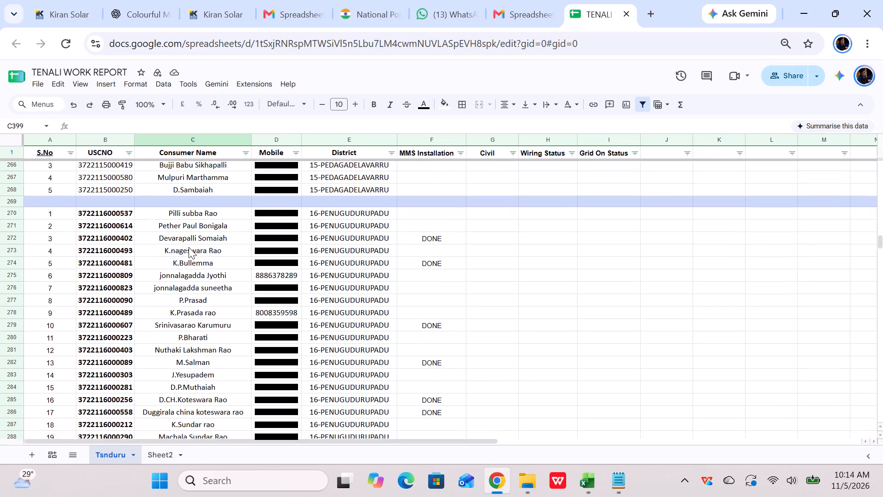
scroll(189, 247, down, 1)
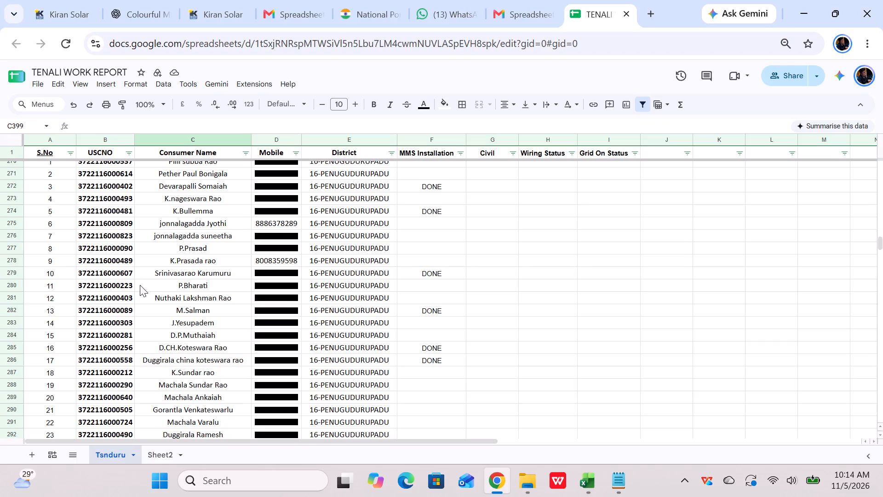
scroll(140, 282, down, 1)
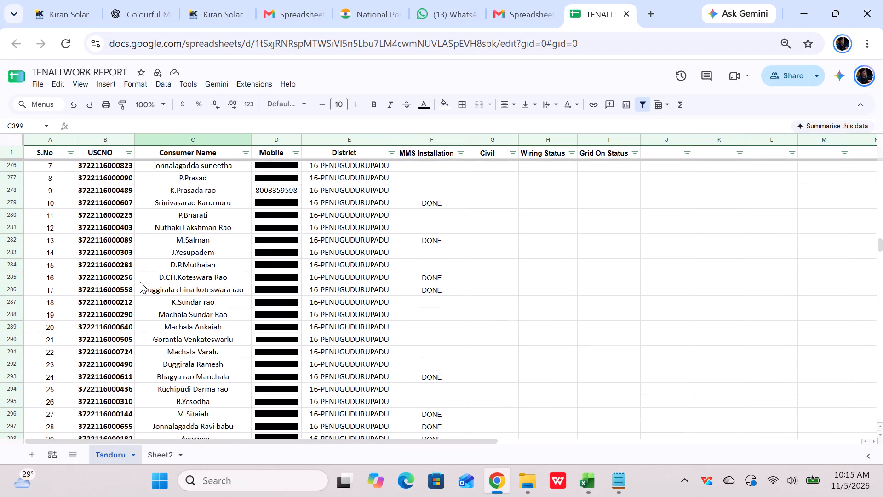
scroll(140, 282, down, 2)
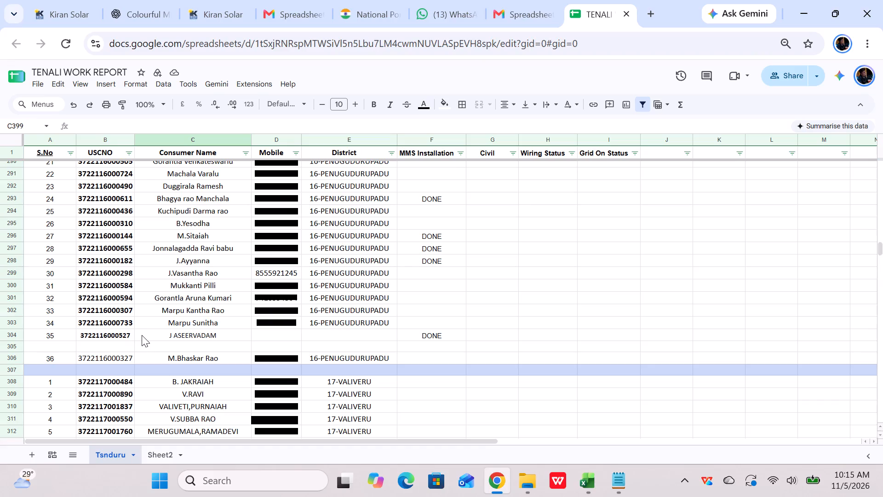
scroll(124, 283, up, 1)
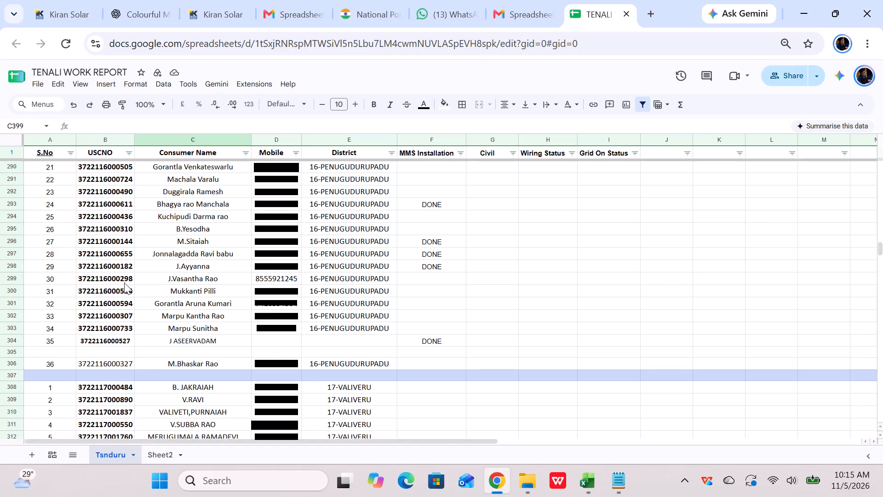
scroll(124, 283, up, 1)
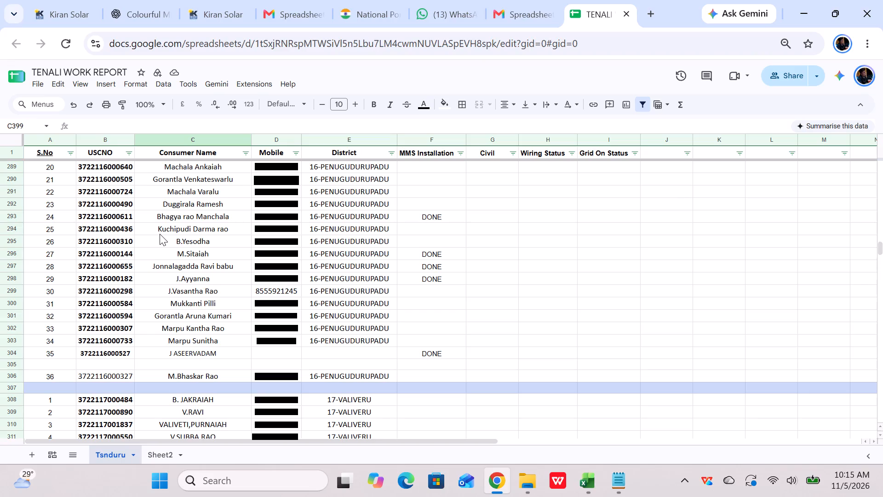
scroll(160, 234, up, 2)
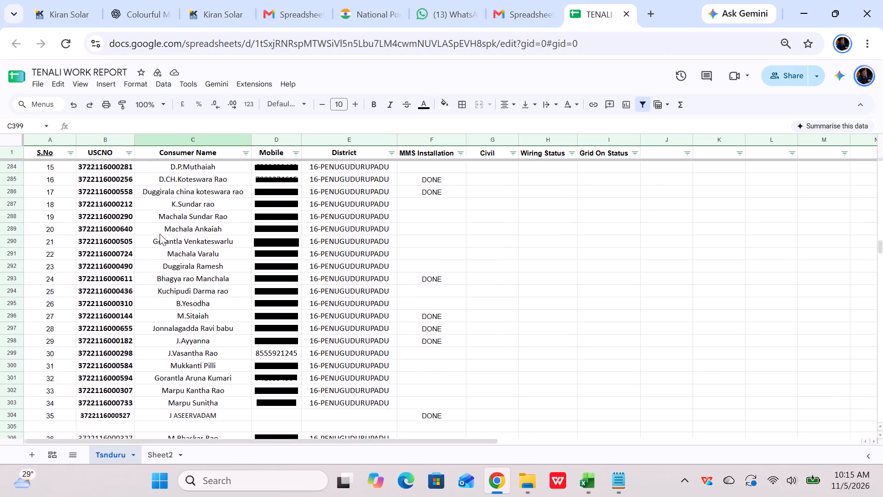
scroll(160, 234, up, 2)
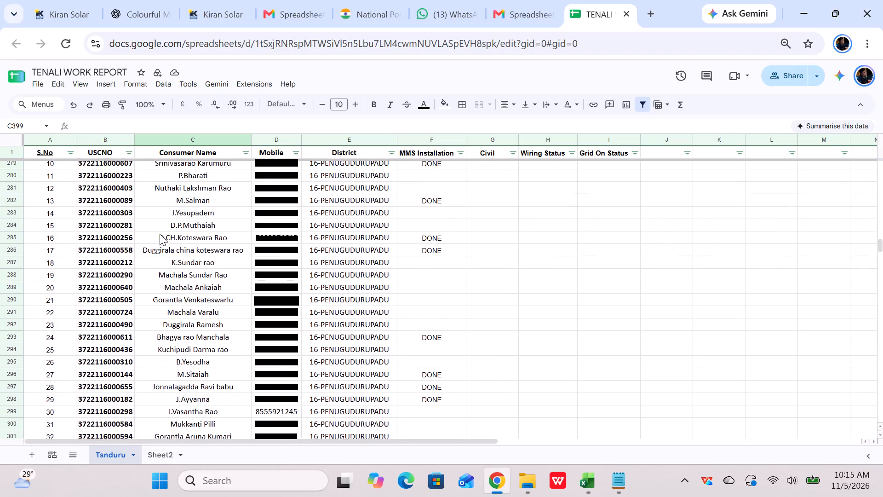
scroll(160, 234, up, 1)
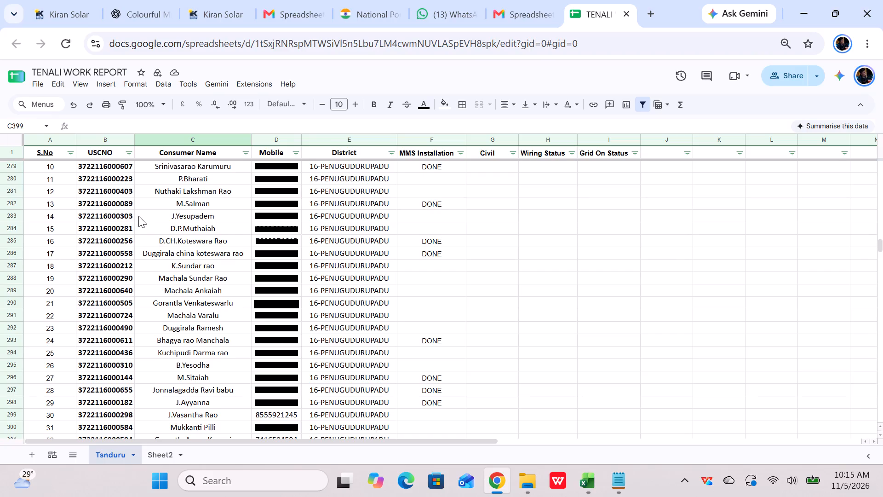
scroll(138, 216, up, 2)
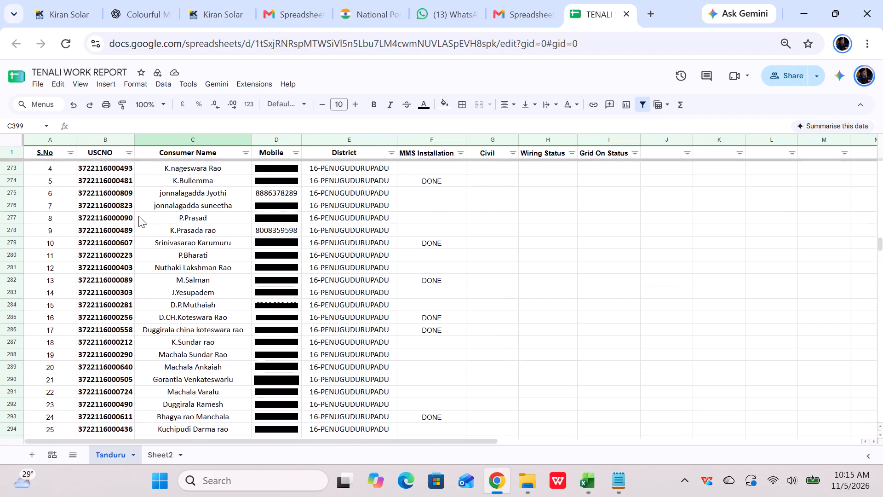
scroll(138, 216, up, 2)
scroll(138, 216, down, 1)
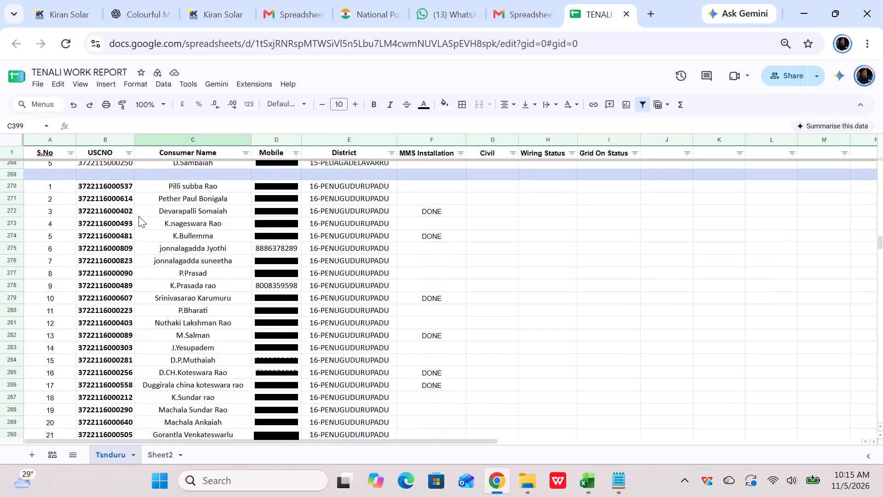
scroll(138, 216, down, 2)
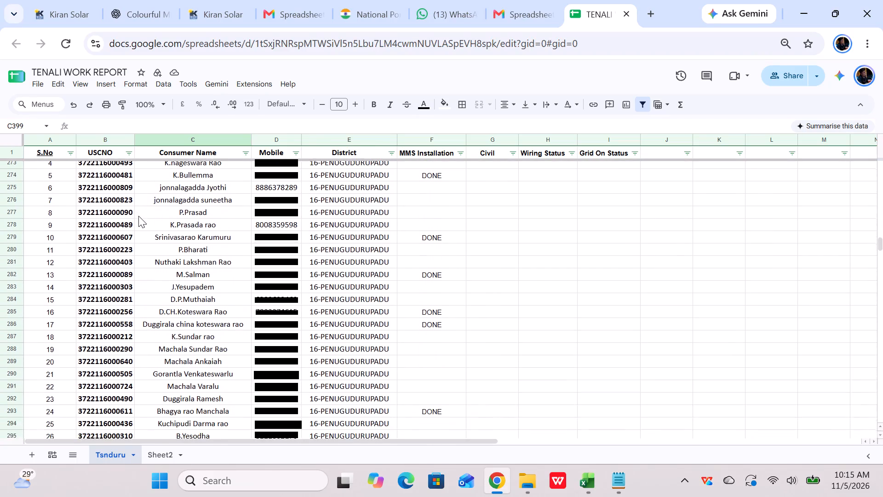
scroll(138, 216, down, 1)
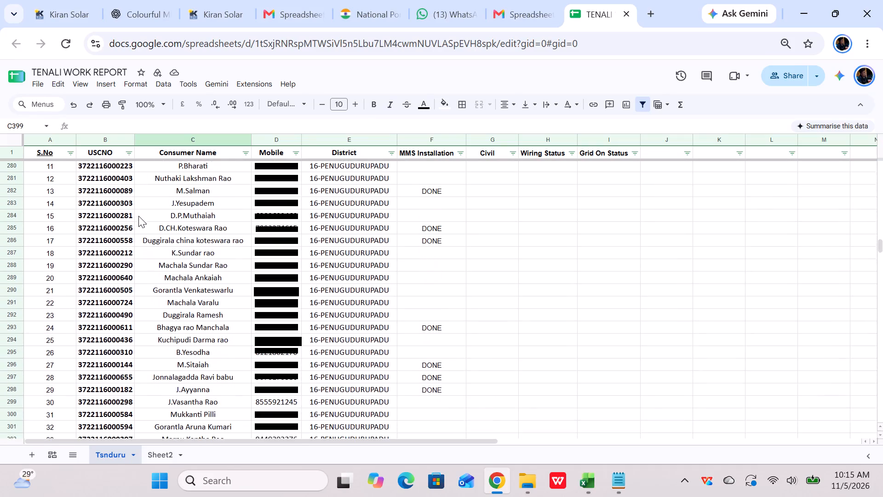
scroll(138, 216, down, 2)
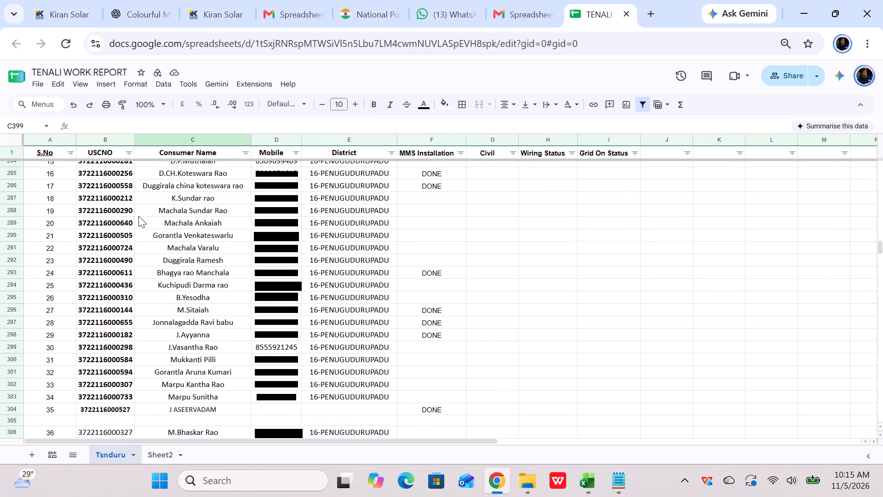
scroll(138, 216, down, 1)
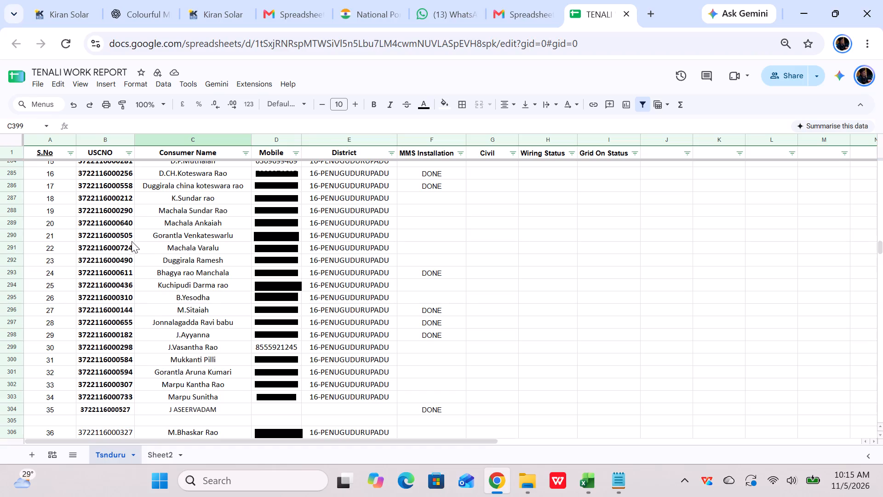
scroll(130, 235, up, 2)
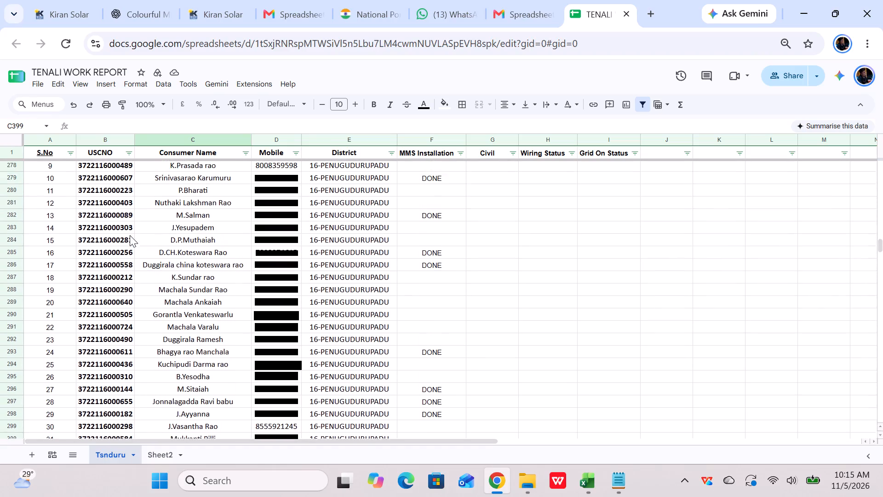
scroll(130, 235, up, 3)
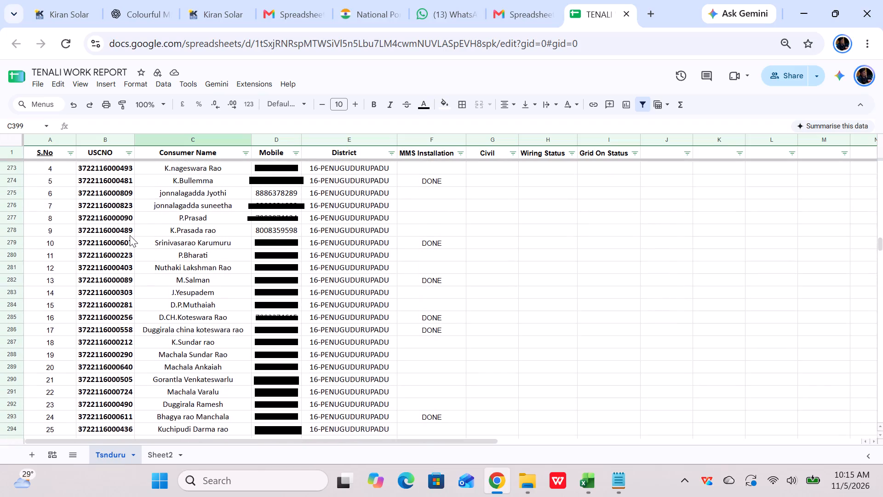
scroll(130, 235, up, 1)
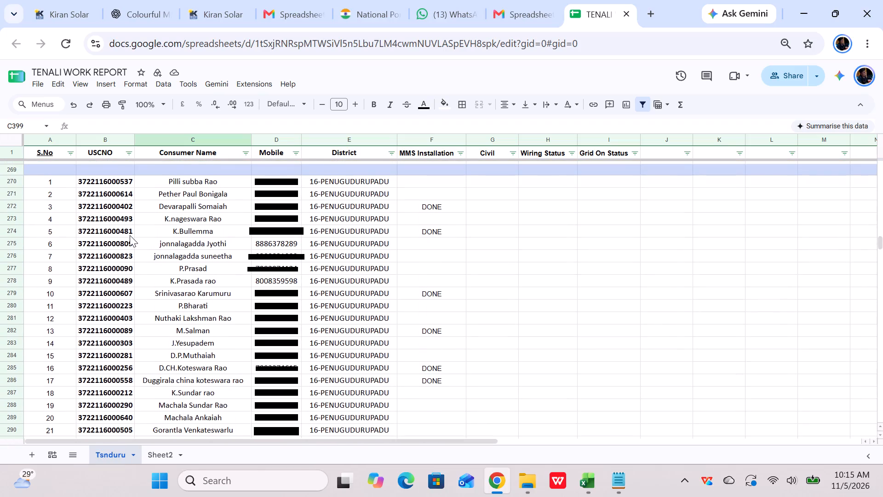
scroll(149, 223, down, 1)
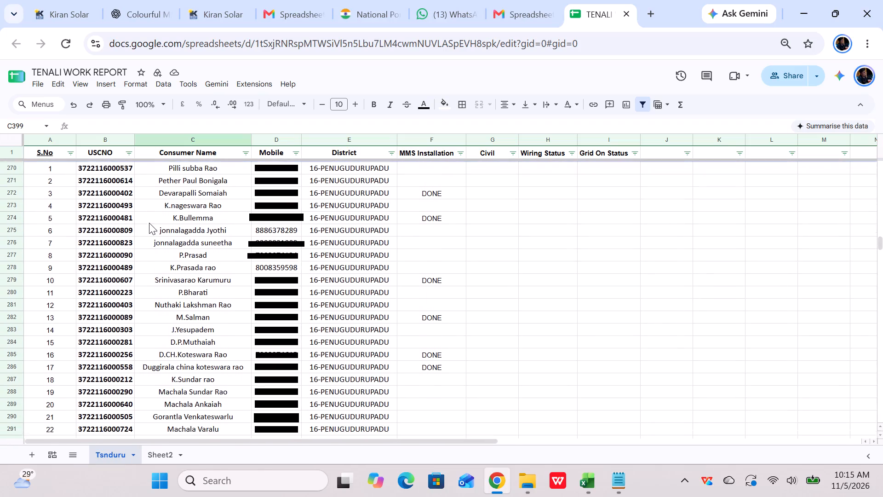
scroll(149, 223, down, 1)
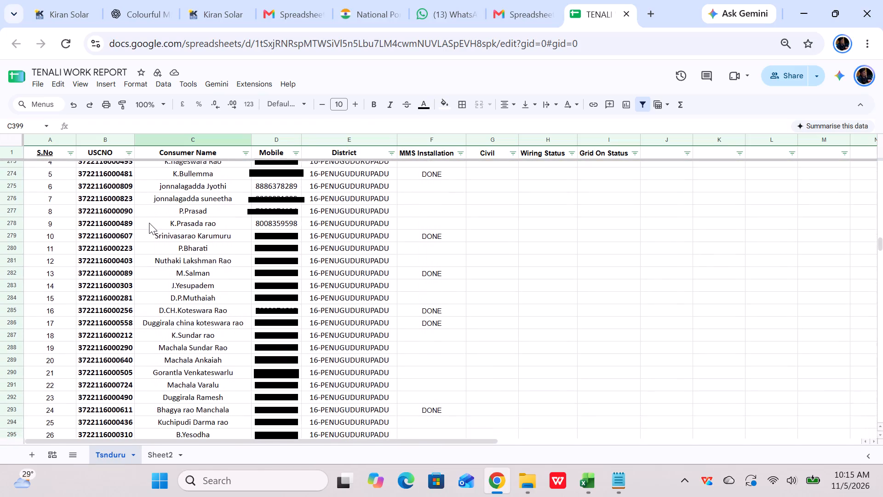
scroll(149, 223, down, 2)
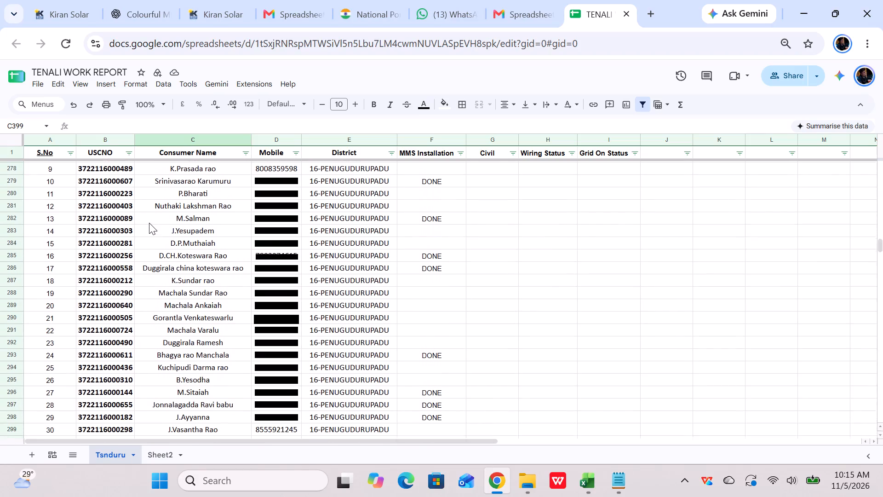
scroll(149, 223, down, 1)
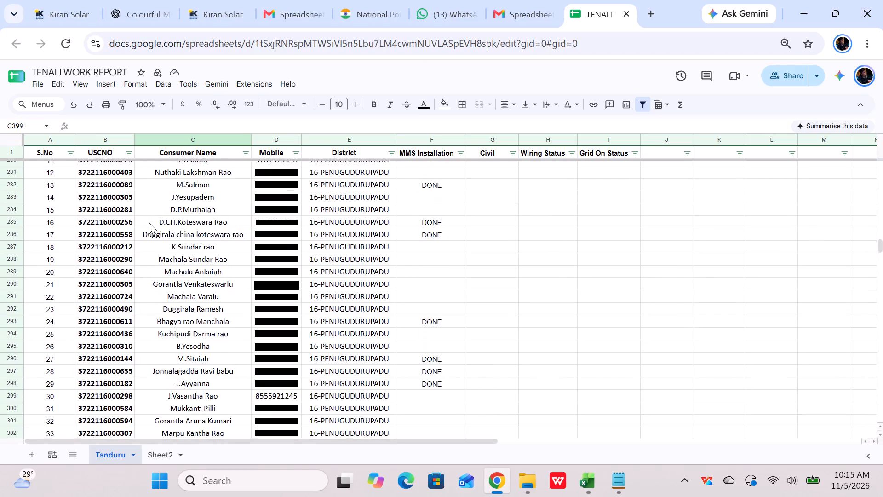
scroll(149, 223, down, 2)
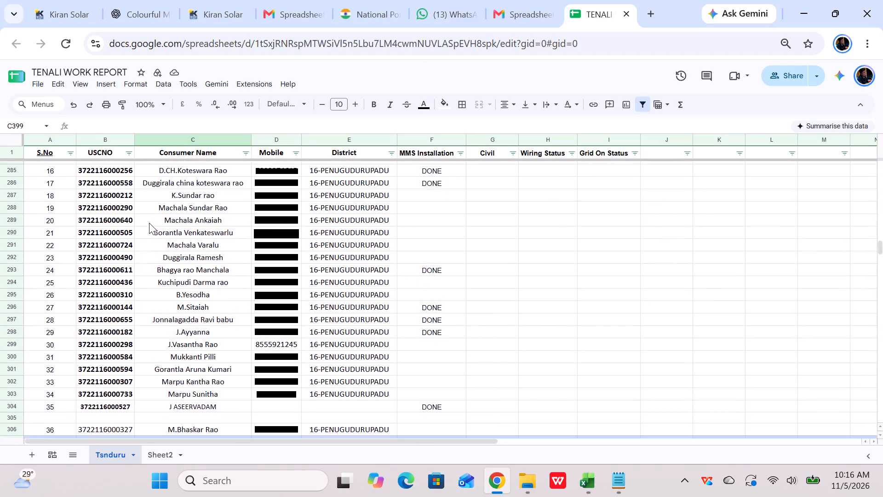
scroll(149, 223, down, 1)
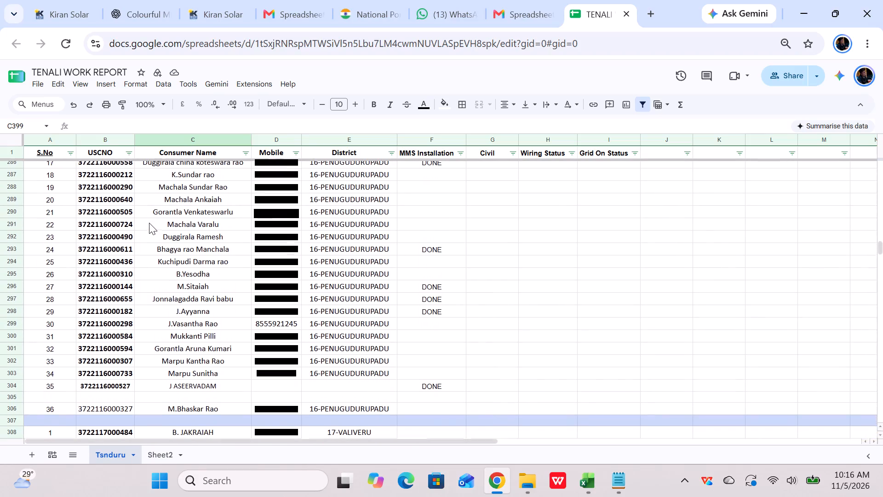
scroll(149, 223, down, 1)
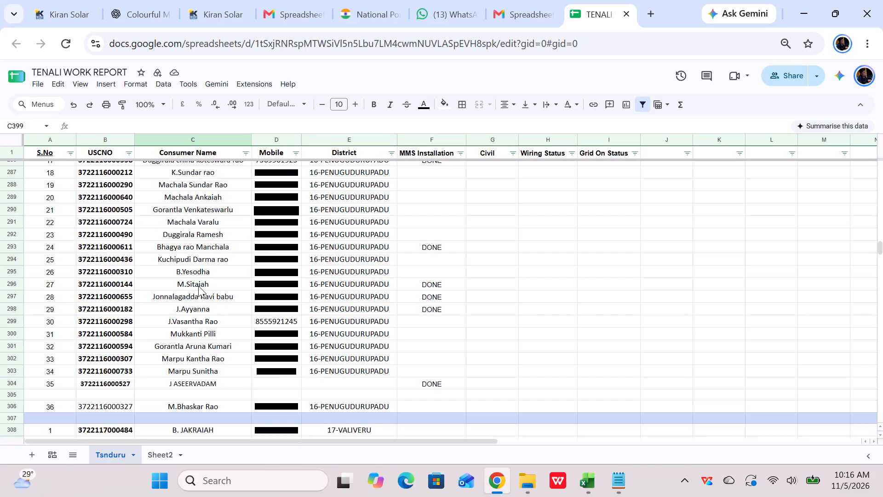
scroll(198, 285, up, 3)
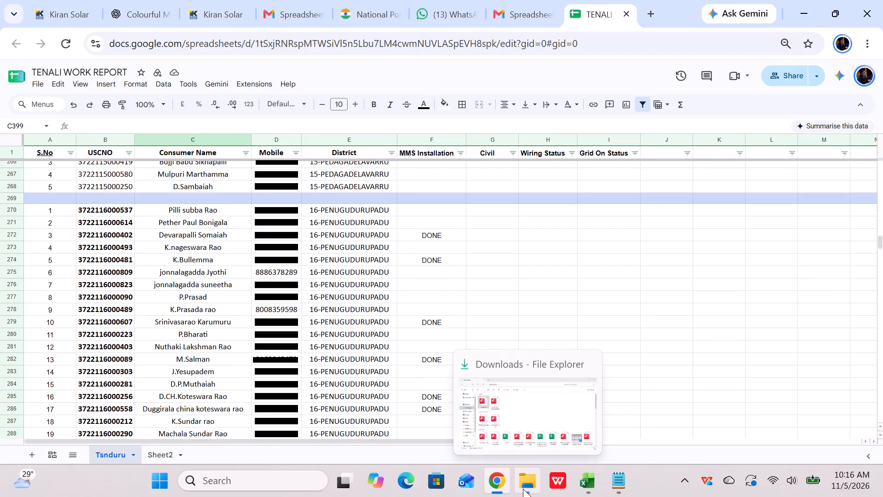
Switch to File Explorer and open the Tsunduru Section workbook from the TSUNDURU folder in Excel.
click(513, 409)
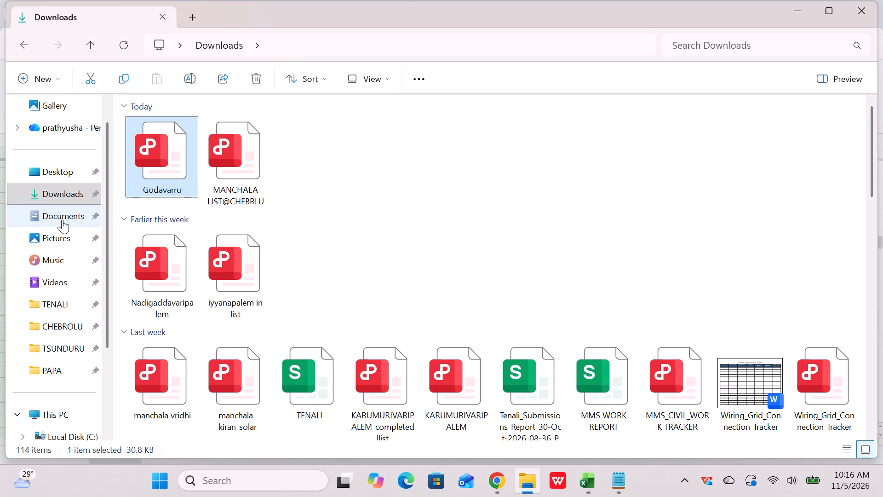
click(51, 340)
double_click(231, 125)
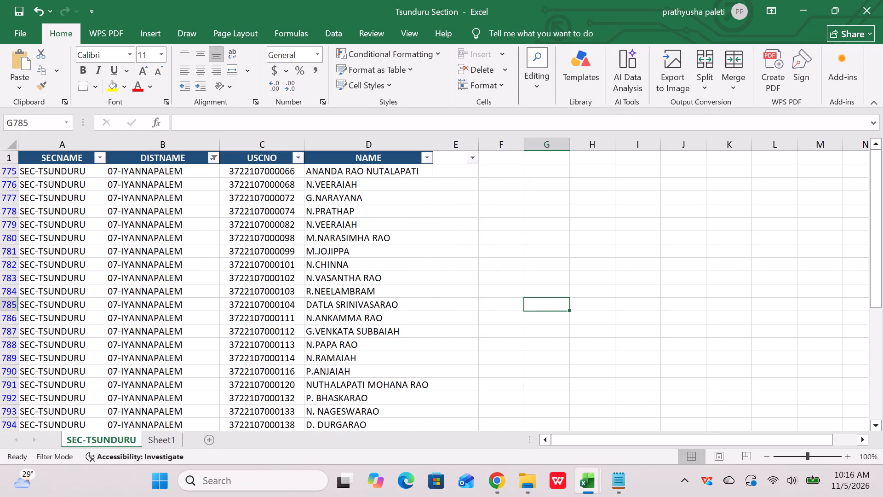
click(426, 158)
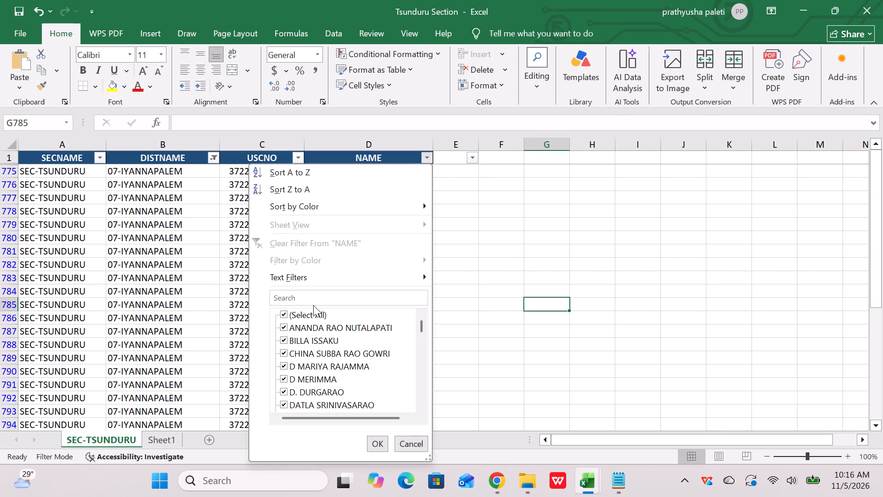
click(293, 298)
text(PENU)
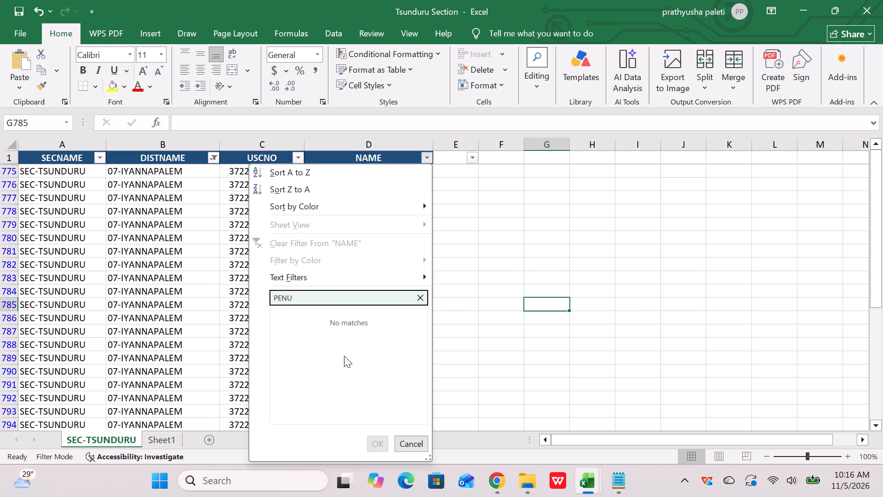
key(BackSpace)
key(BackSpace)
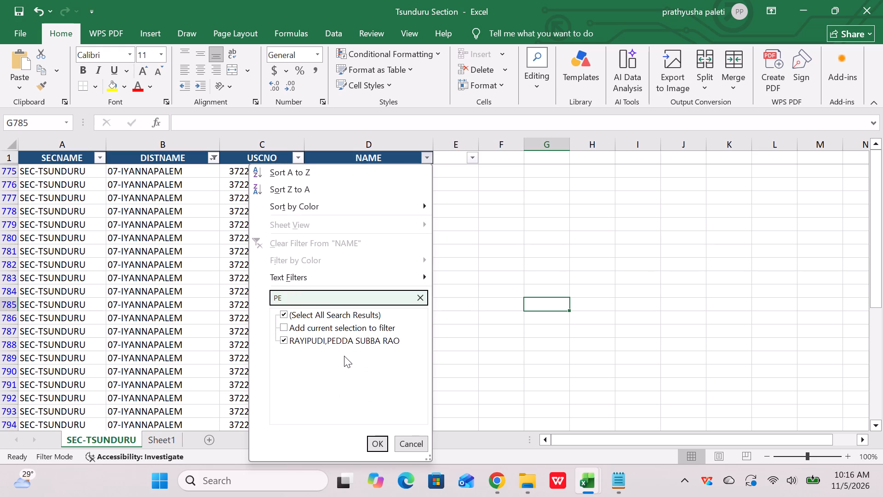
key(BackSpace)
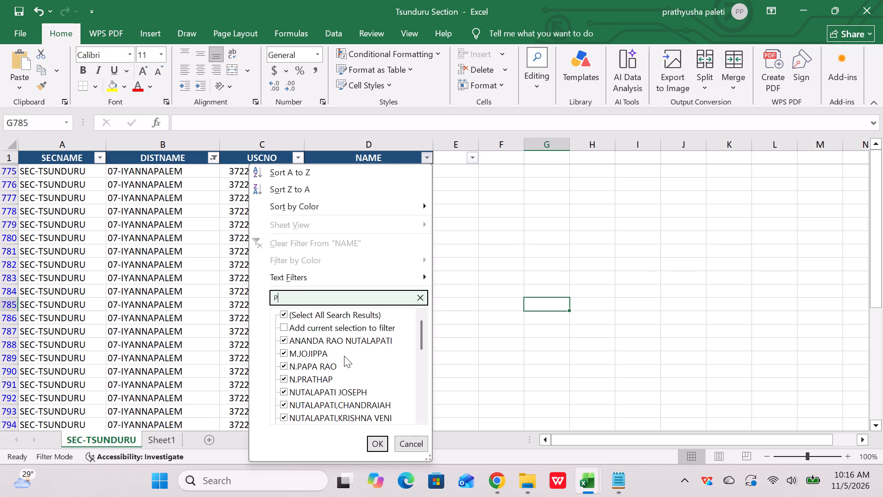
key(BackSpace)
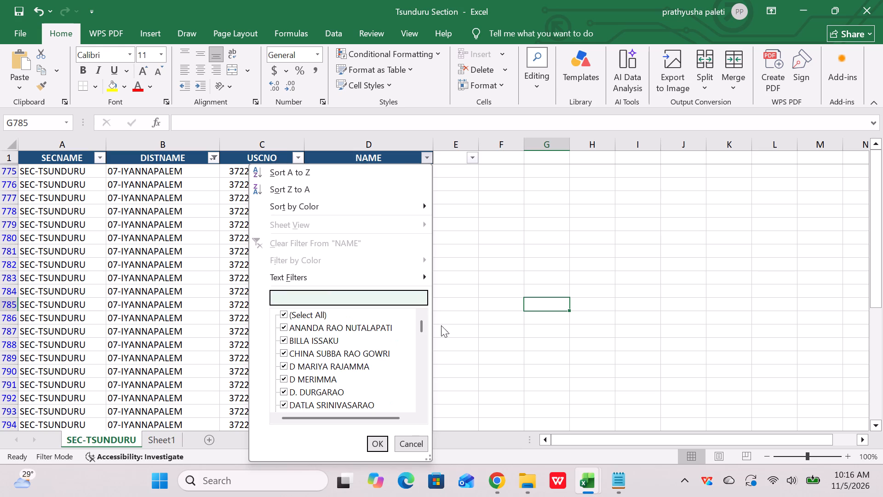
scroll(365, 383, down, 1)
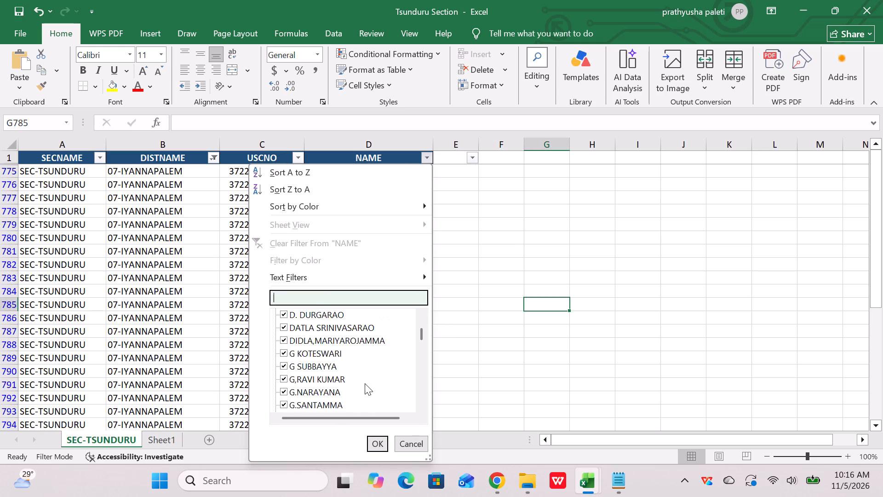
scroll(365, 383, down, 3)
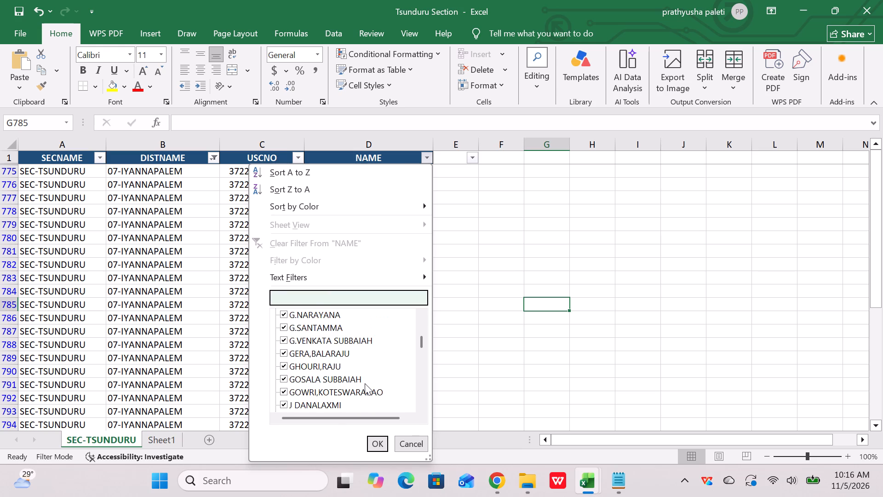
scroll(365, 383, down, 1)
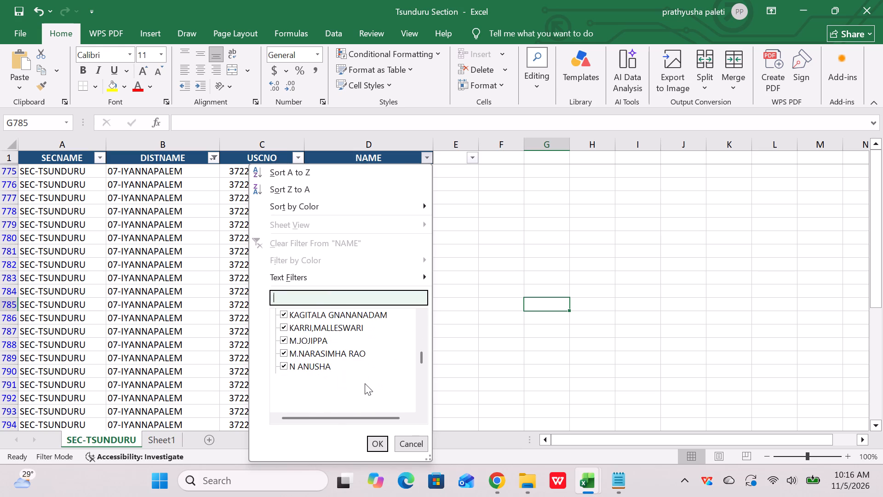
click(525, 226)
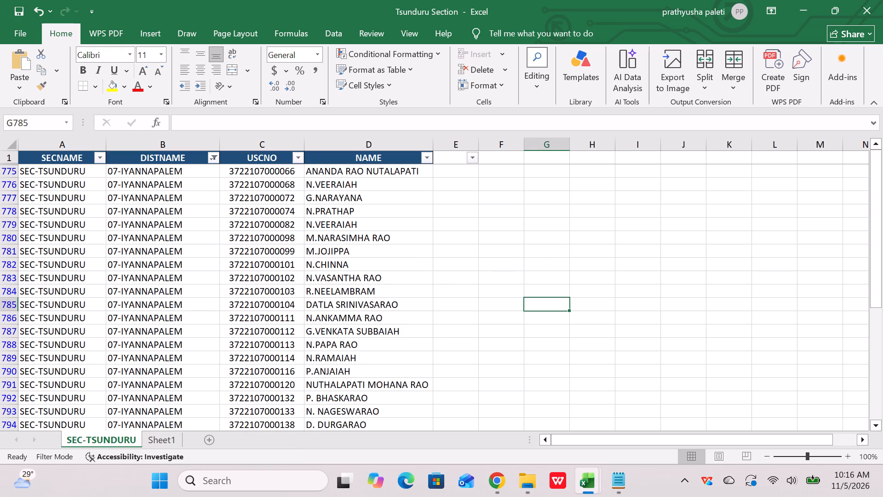
Filter the DISTNAME column of the SEC-TSUNDURU sheet to show only 16-PENUGUDURUPADU.
click(215, 157)
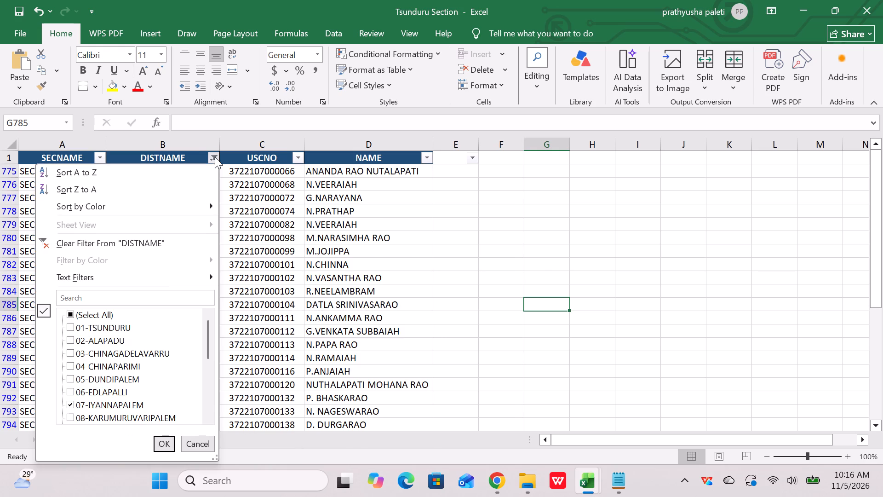
click(152, 301)
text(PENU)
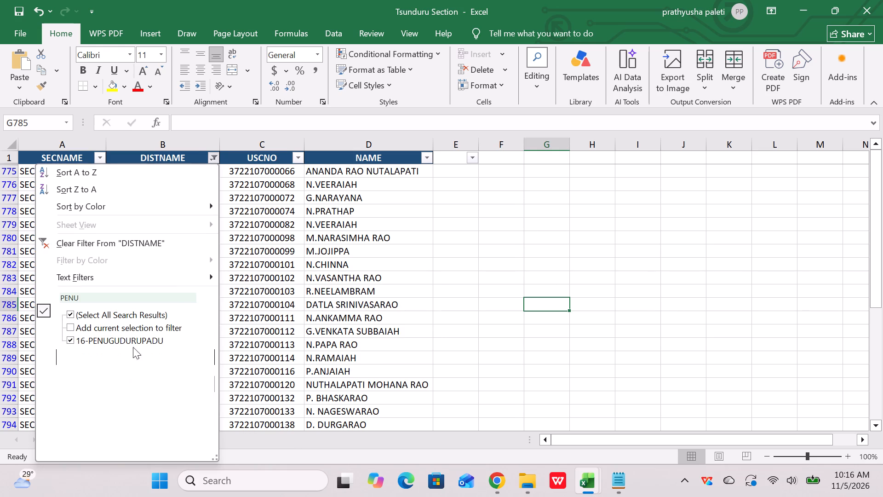
click(167, 444)
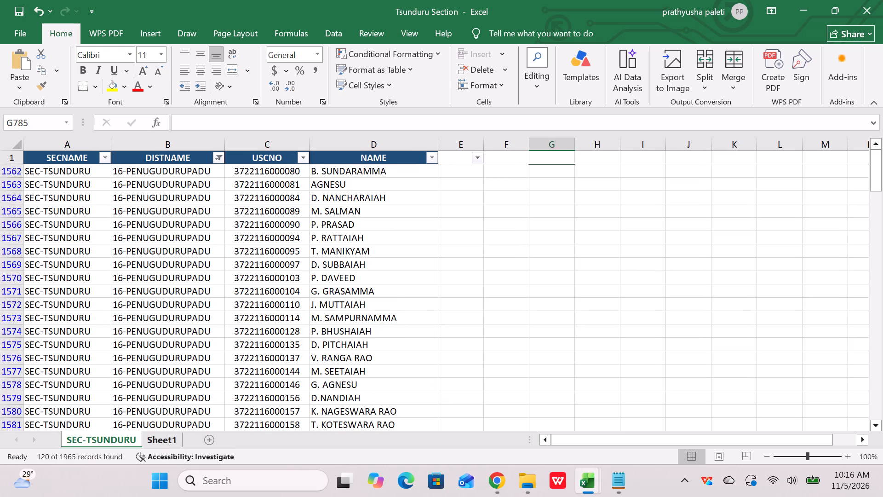
Search the USCNO filter values for 252 and for 182, closing the filter without applying it.
click(303, 158)
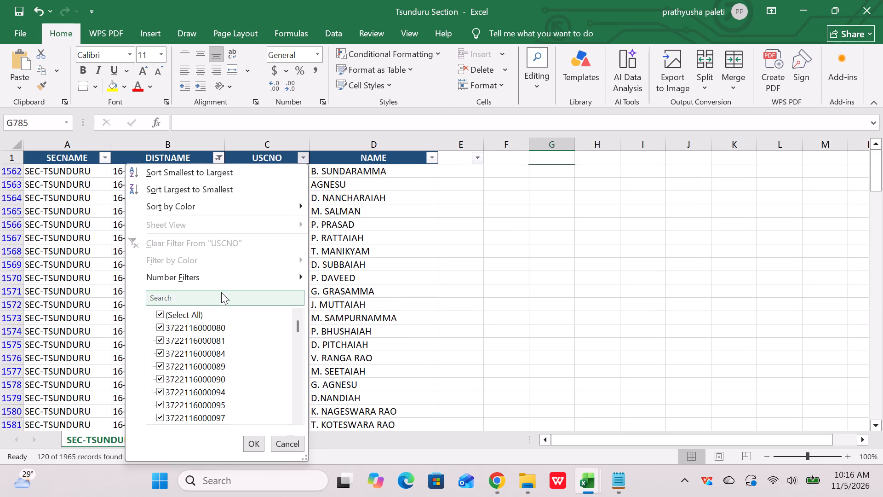
double_click(220, 295)
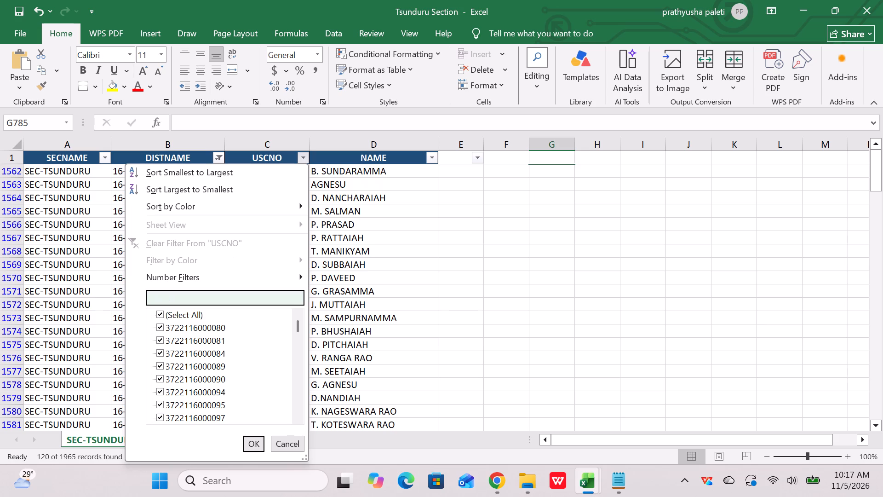
text(252)
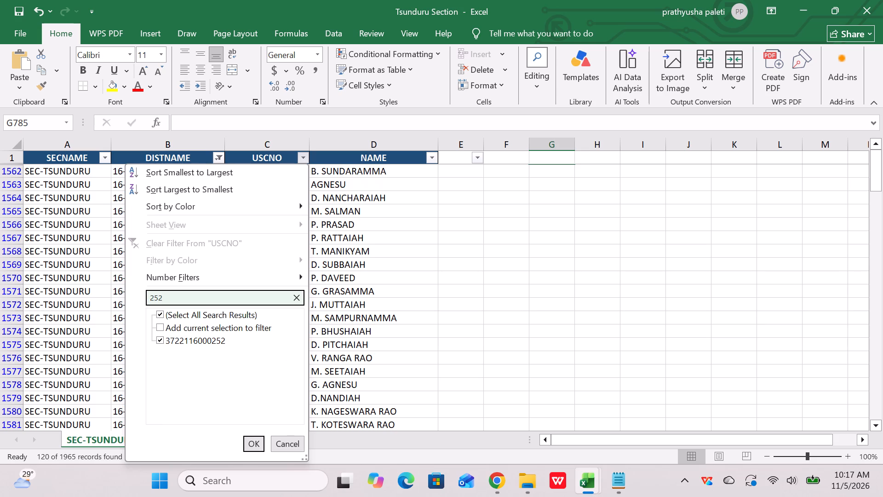
key(BackSpace)
key(BackSpace)
key(BackSpace)
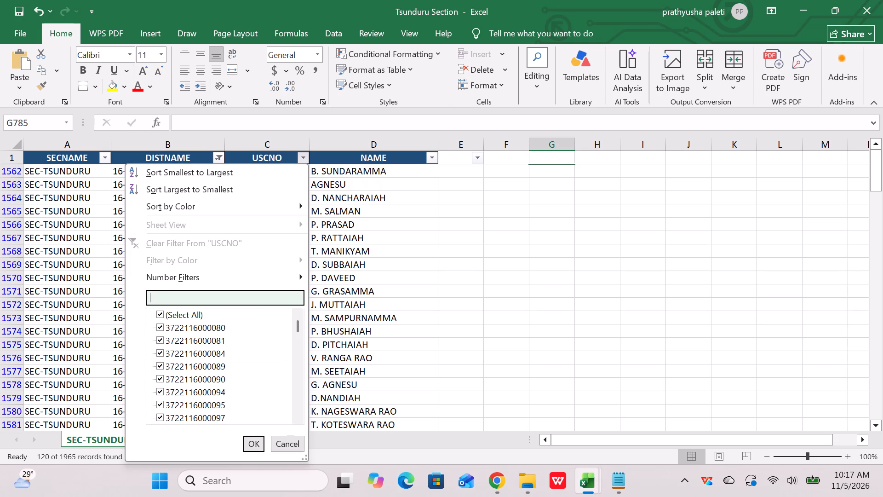
key(1)
text(82)
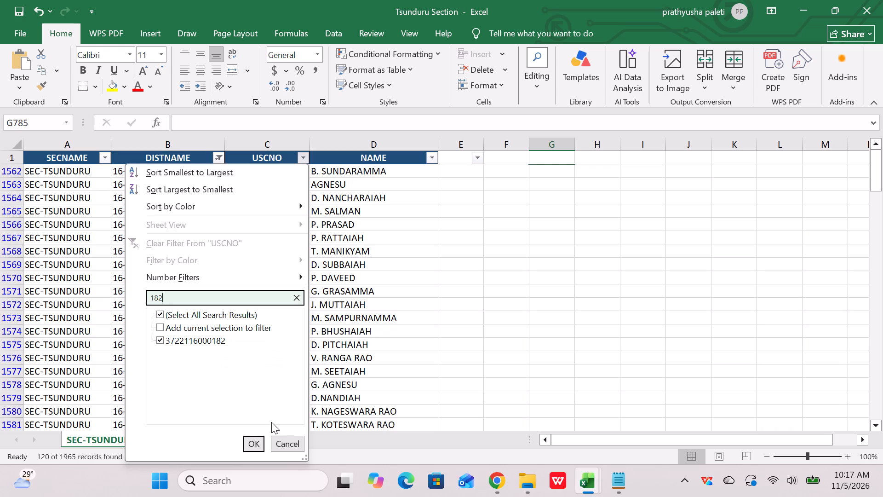
click(293, 451)
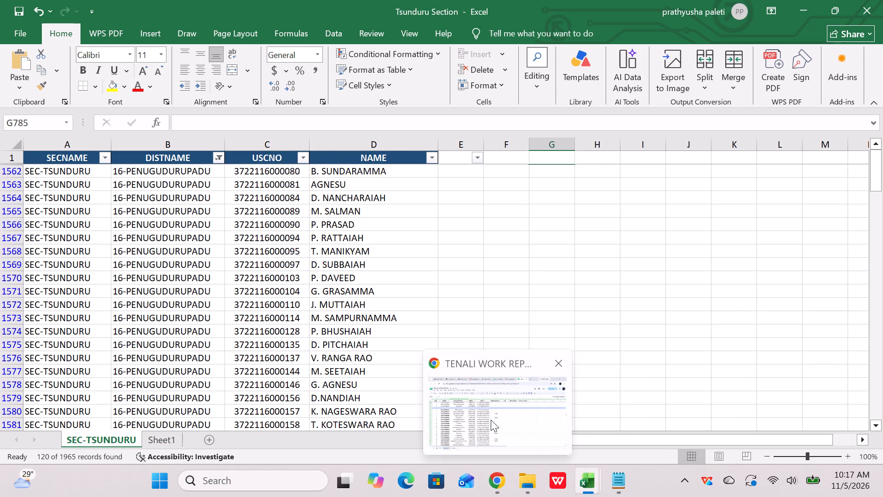
Switch to the TENALI WORK REPORT in Chrome and review the USCNOs and MMS Installation entries of the 16-PENUGUDURUPADU consumers in rows 270 to 306.
click(490, 418)
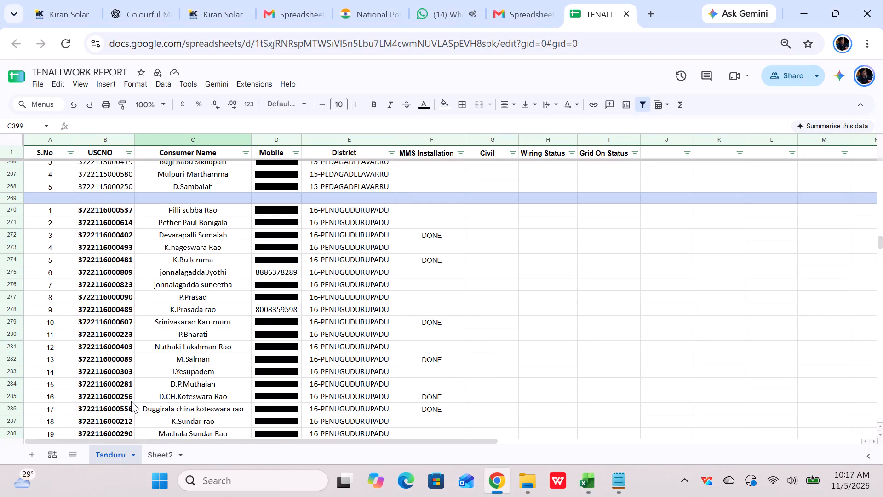
scroll(131, 401, down, 3)
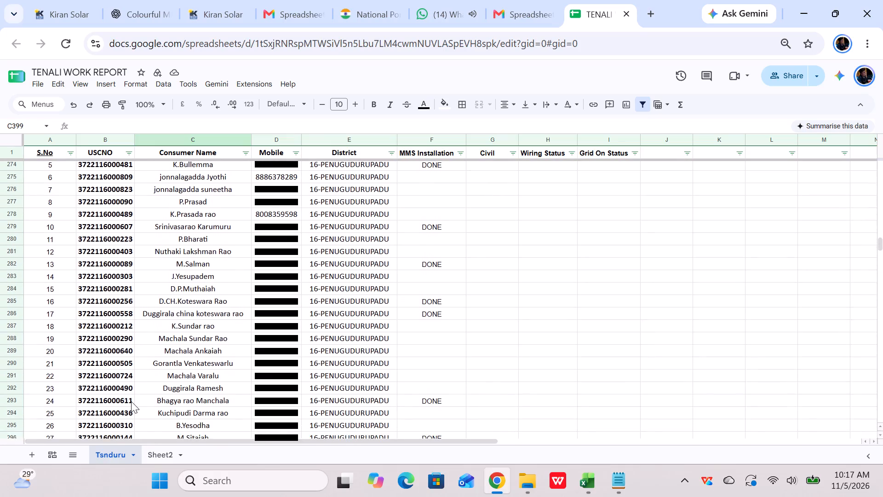
scroll(131, 401, down, 1)
scroll(131, 401, up, 1)
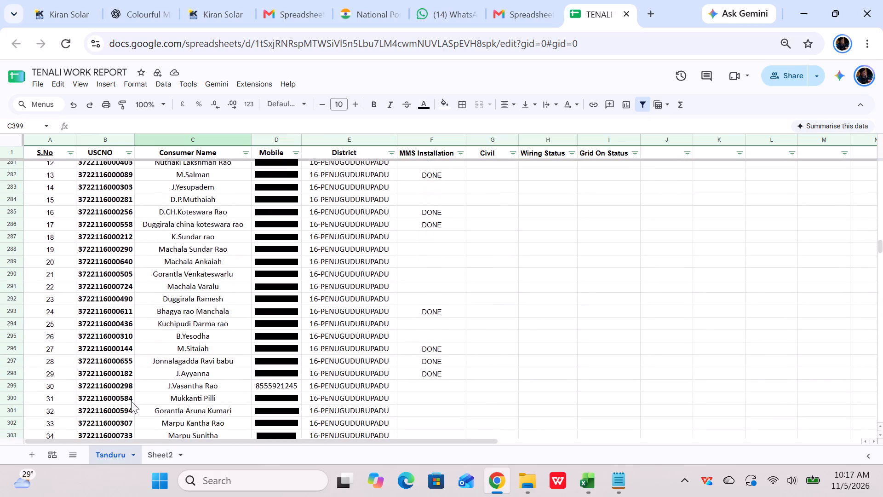
scroll(131, 401, up, 5)
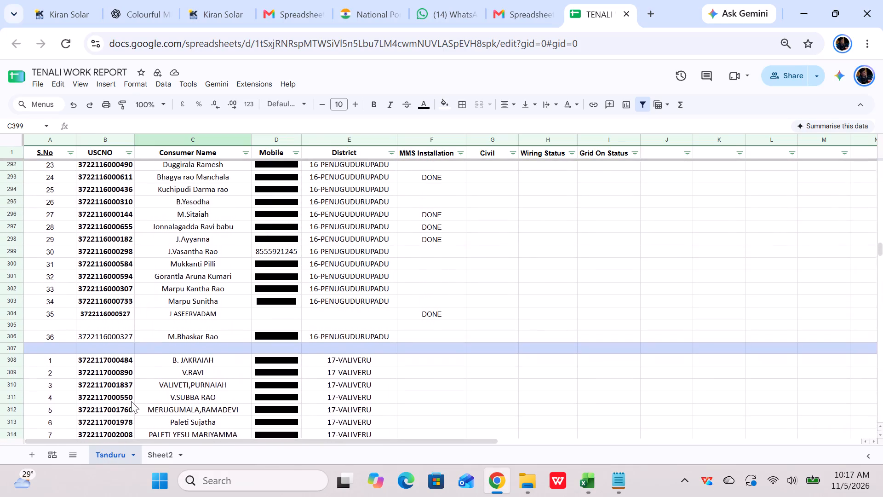
scroll(131, 401, up, 1)
scroll(150, 303, up, 2)
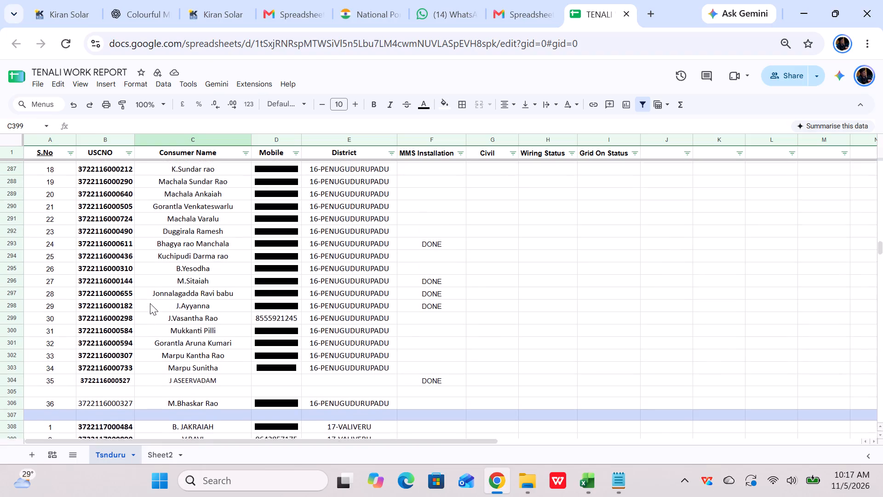
scroll(150, 303, up, 3)
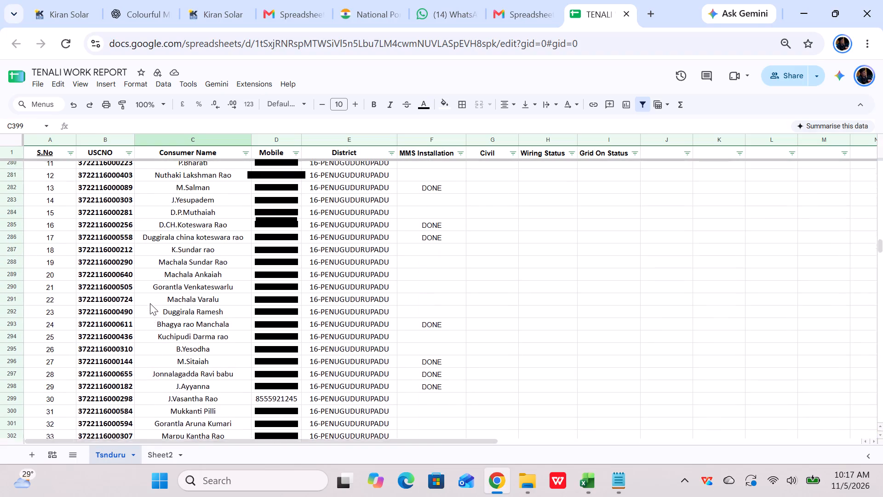
scroll(150, 303, up, 2)
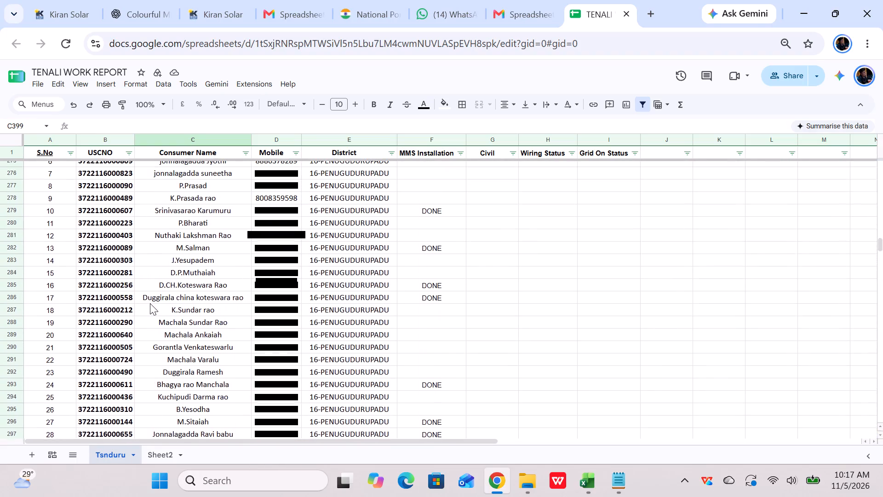
scroll(150, 303, up, 2)
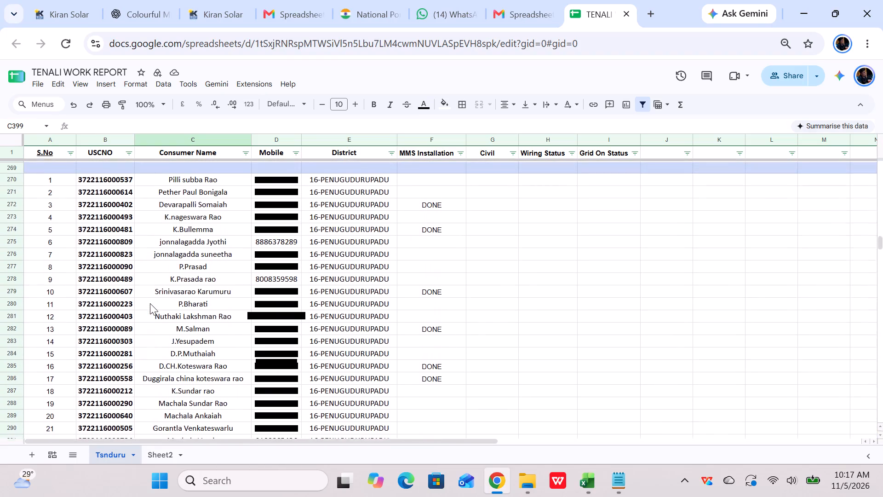
scroll(150, 303, up, 1)
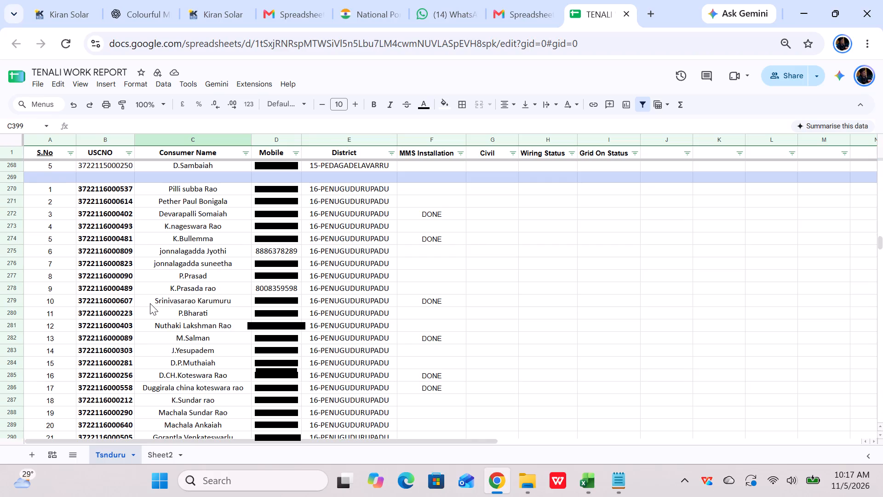
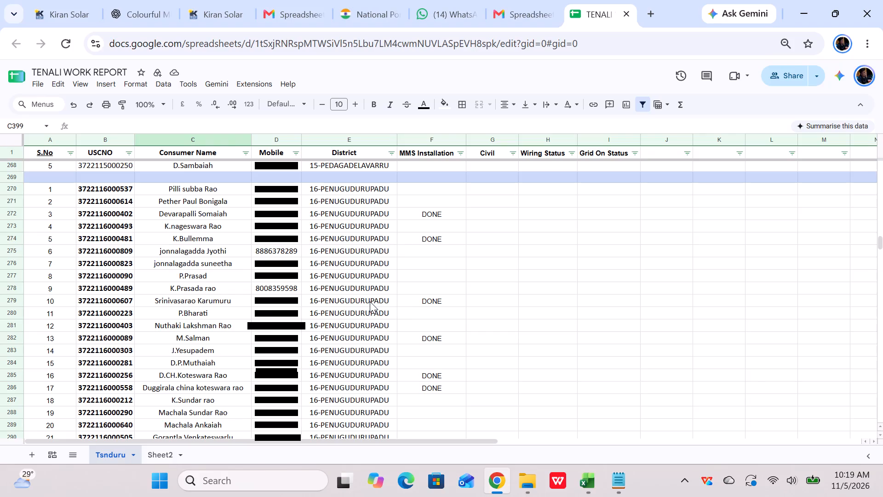
Enter DONE under MMS Installation for the 16-PENUGUDURUPADU consumers with S.No 4 and 11, in rows 273 and 280.
click(434, 228)
key(d)
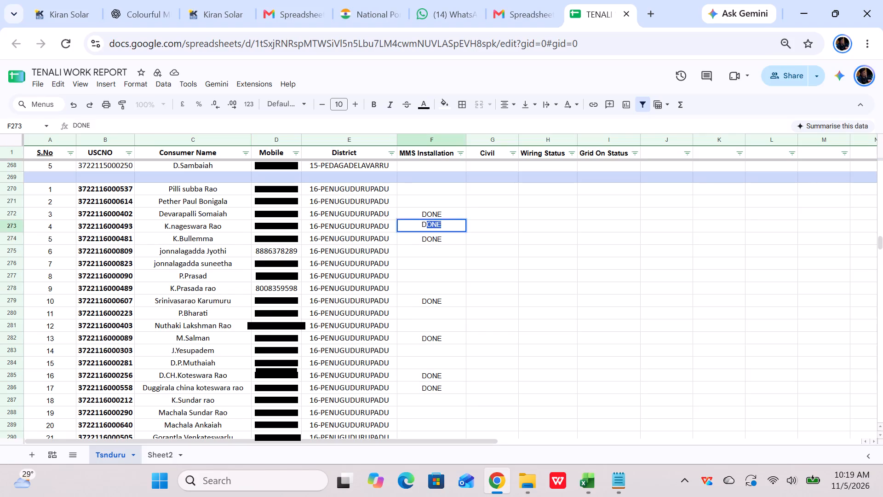
click(446, 253)
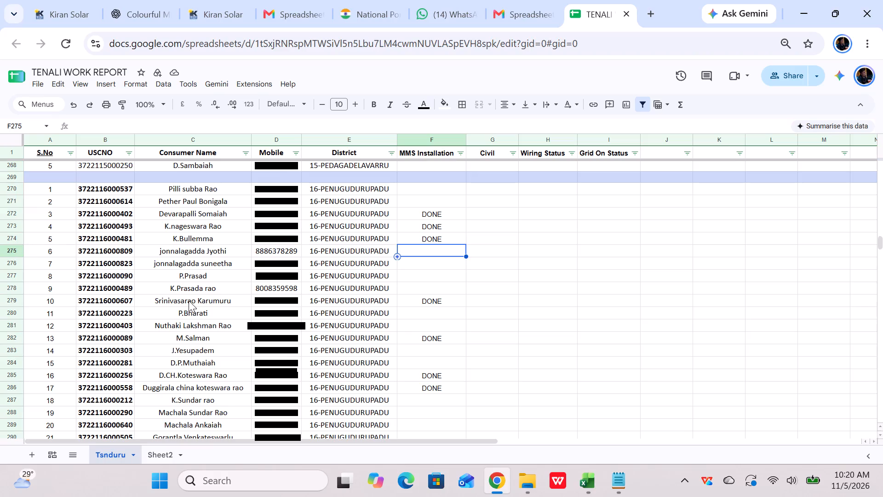
click(417, 311)
key(d)
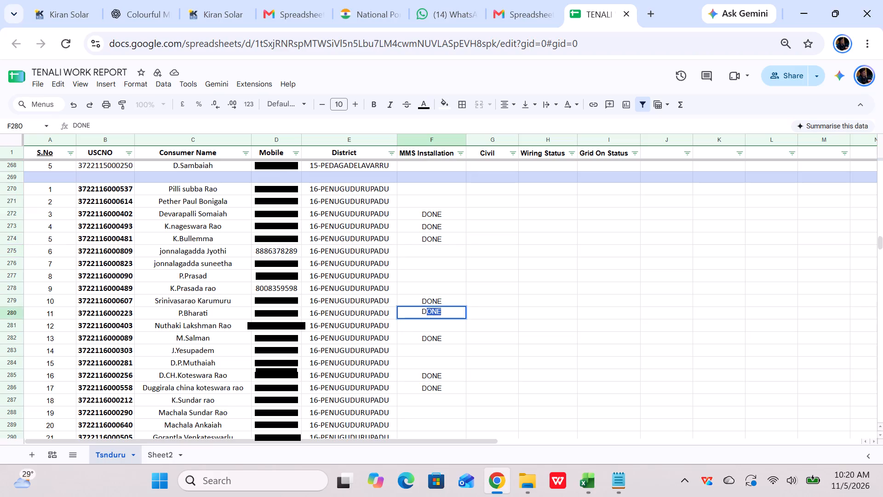
click(445, 323)
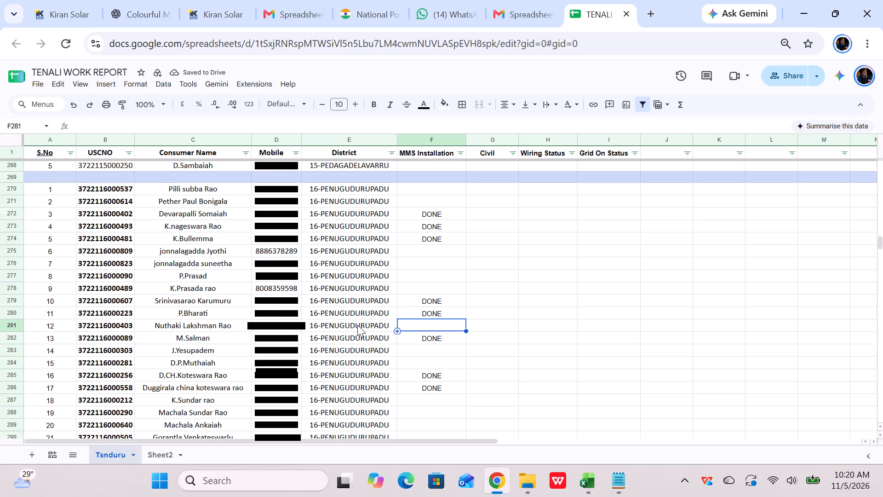
Review the USCNOs and MMS Installation entries of the 16-PENUGUDURUPADU consumers in rows 270 to 306.
scroll(340, 345, down, 1)
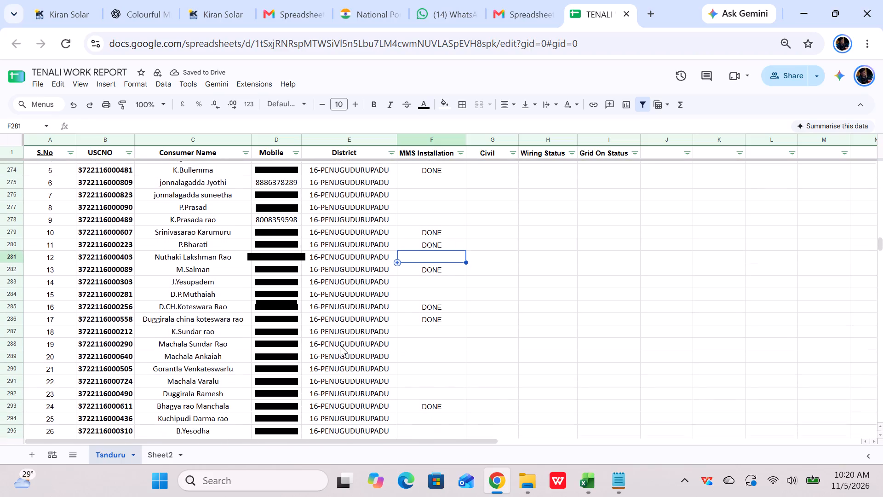
scroll(340, 345, down, 1)
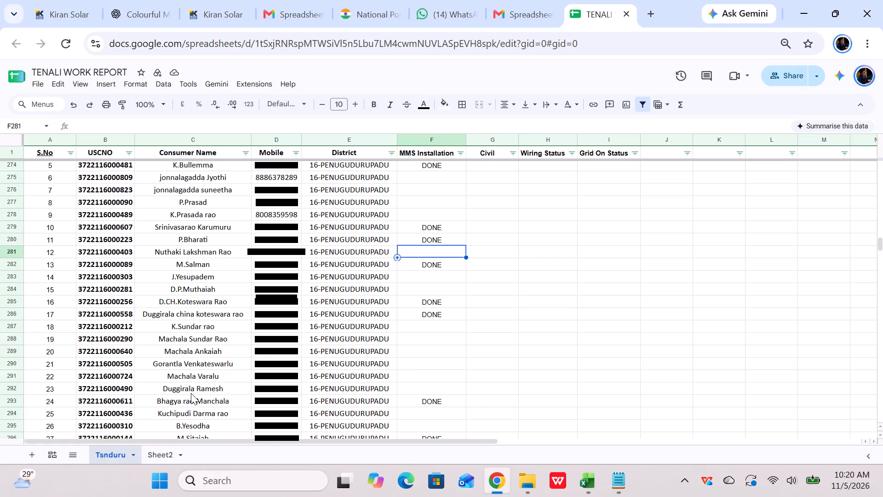
scroll(191, 393, down, 1)
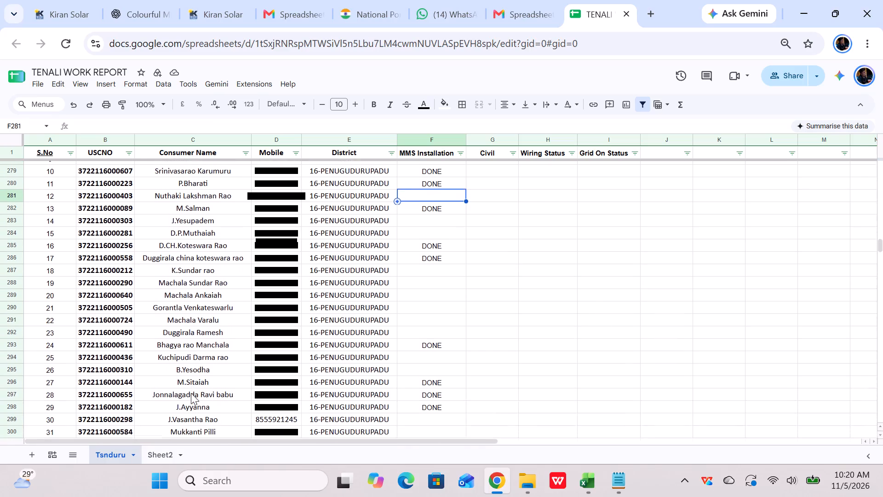
scroll(191, 393, down, 1)
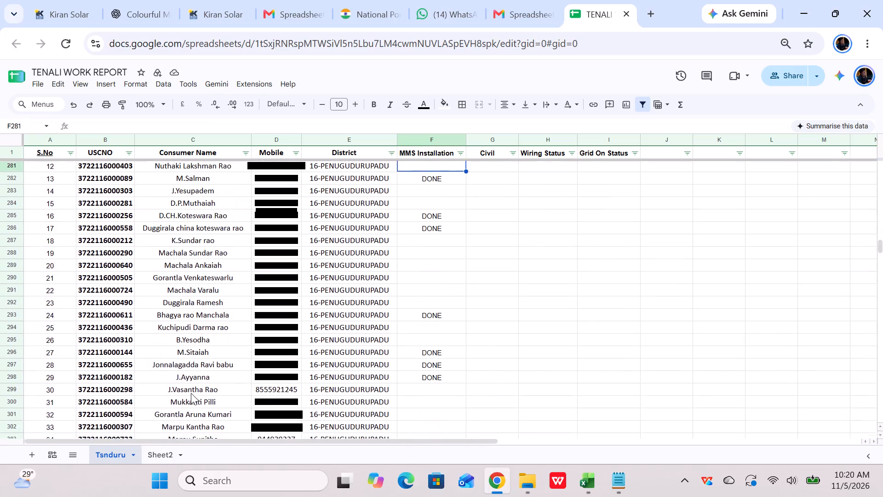
scroll(191, 393, down, 1)
scroll(191, 393, up, 1)
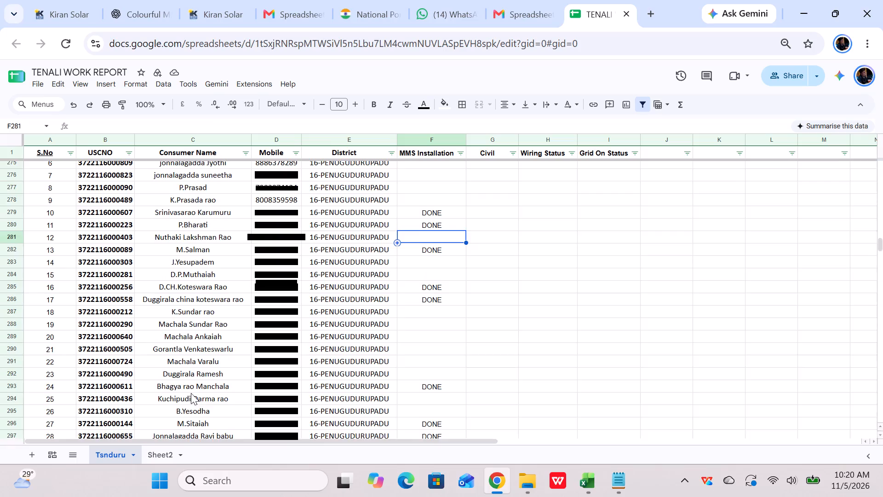
scroll(191, 393, up, 2)
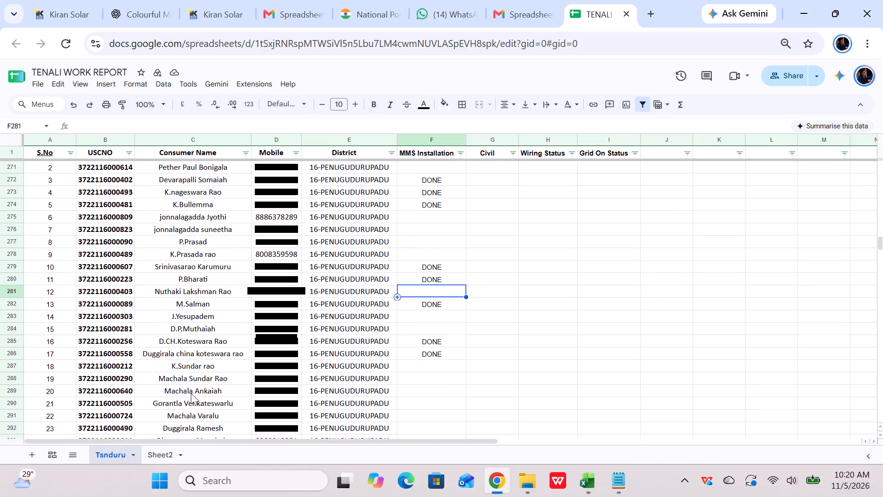
scroll(191, 393, up, 2)
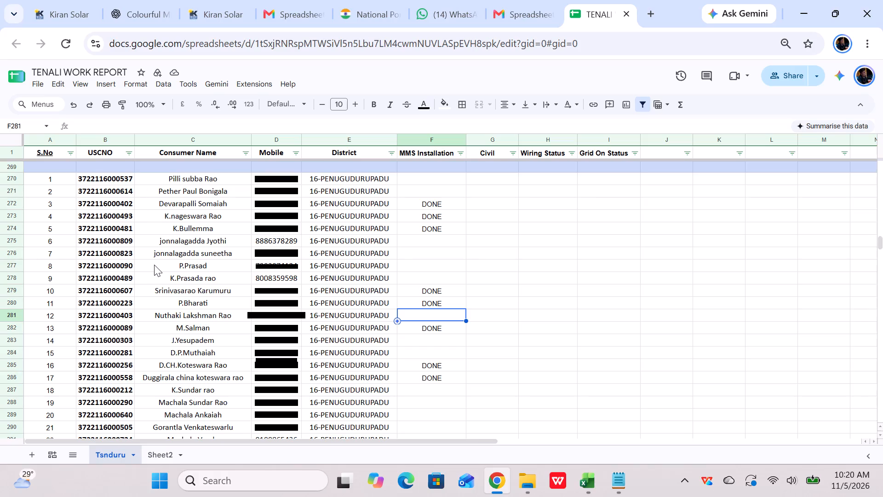
scroll(152, 264, down, 1)
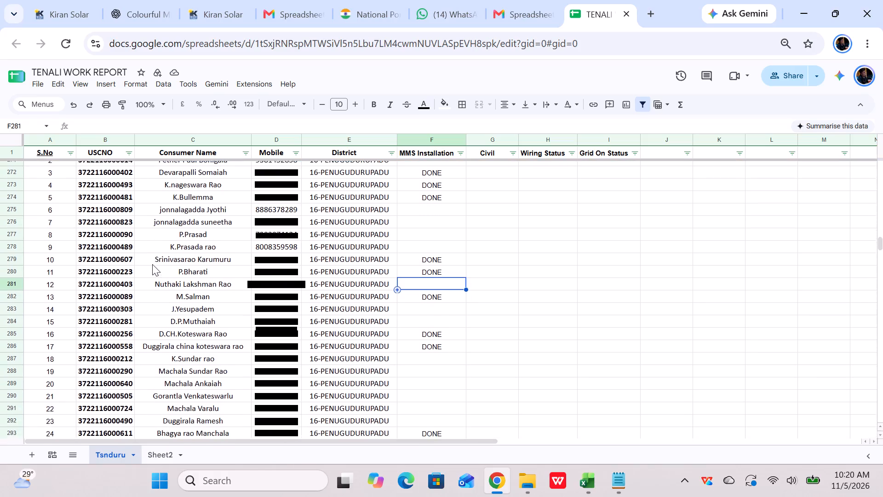
scroll(152, 264, down, 1)
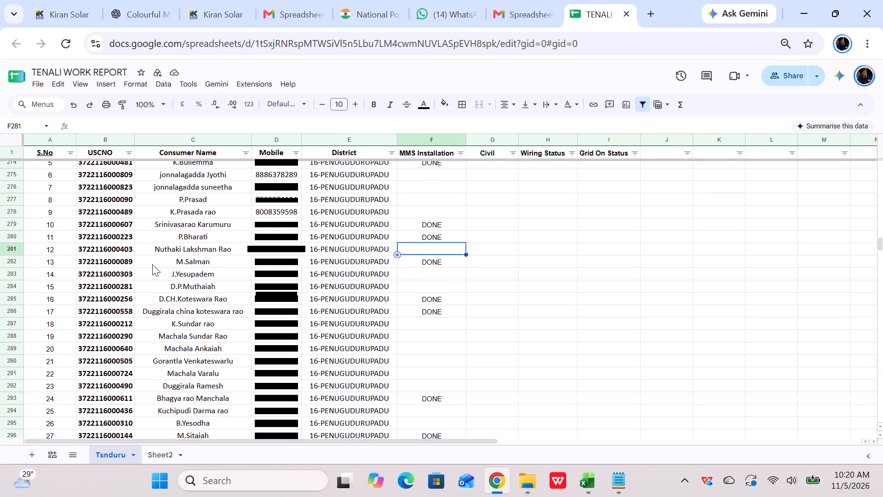
scroll(152, 264, down, 2)
scroll(152, 264, up, 1)
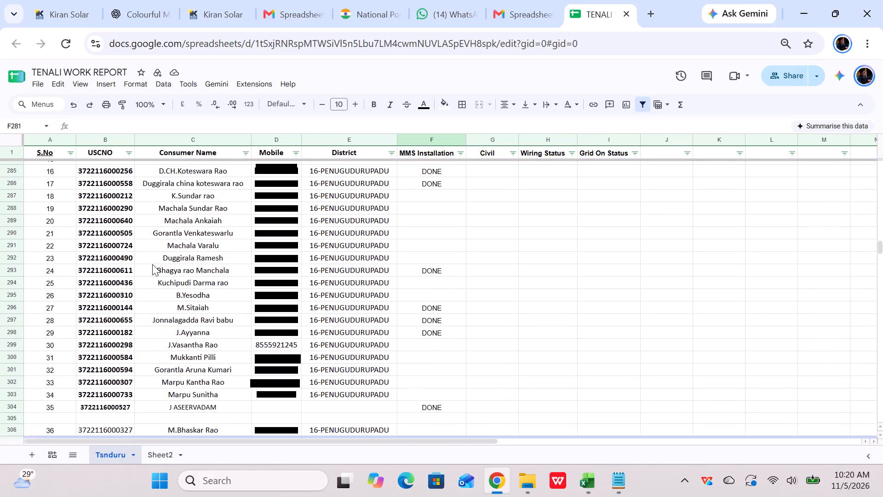
scroll(152, 264, up, 1)
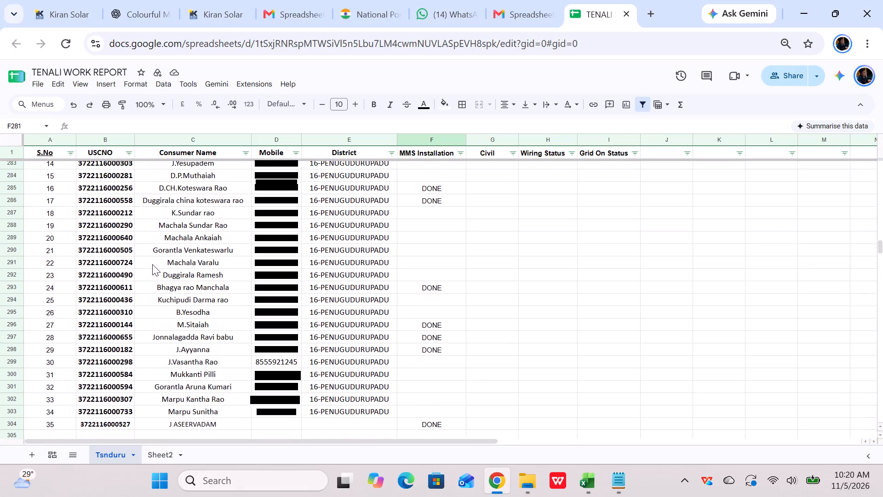
scroll(152, 264, up, 1)
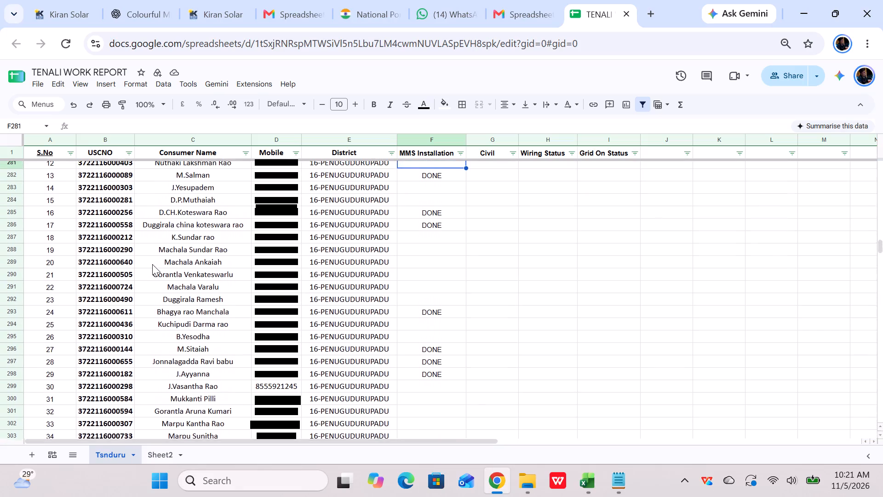
scroll(152, 264, up, 1)
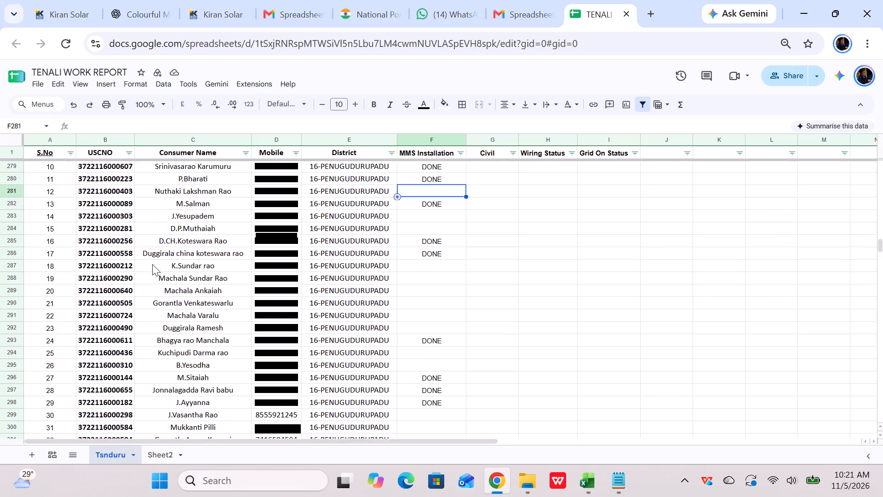
scroll(152, 264, up, 1)
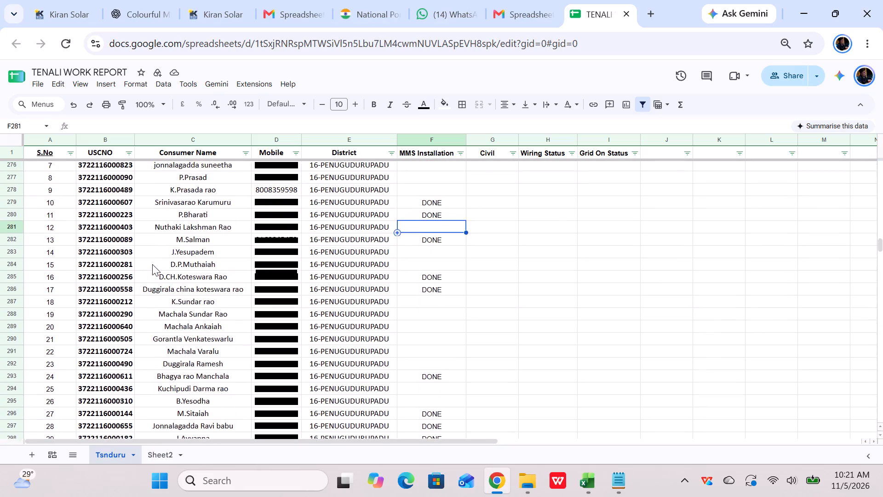
scroll(152, 264, up, 3)
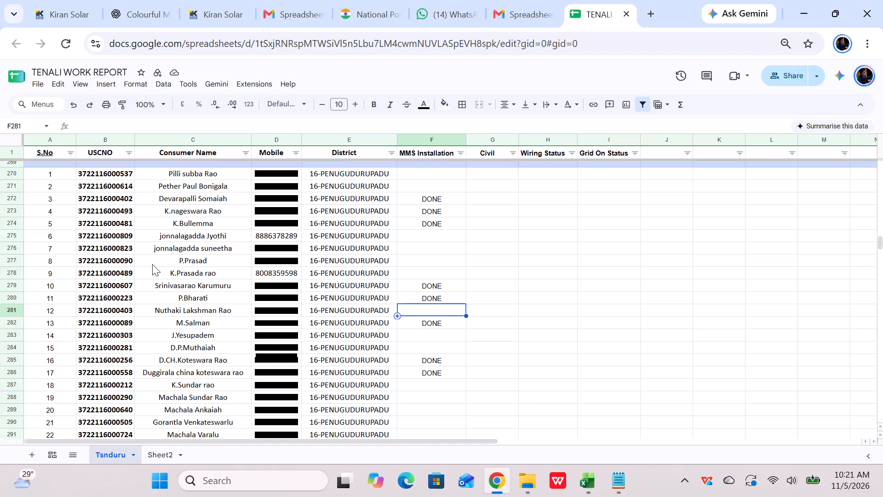
scroll(152, 264, up, 1)
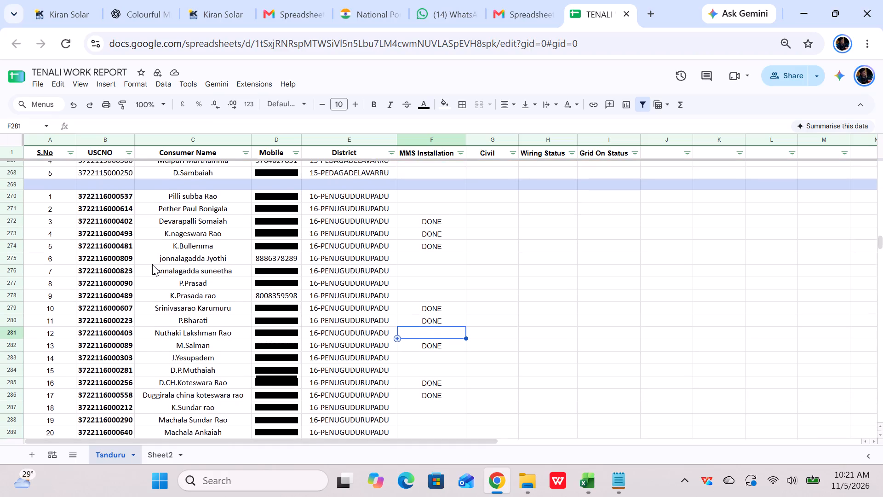
scroll(152, 264, up, 1)
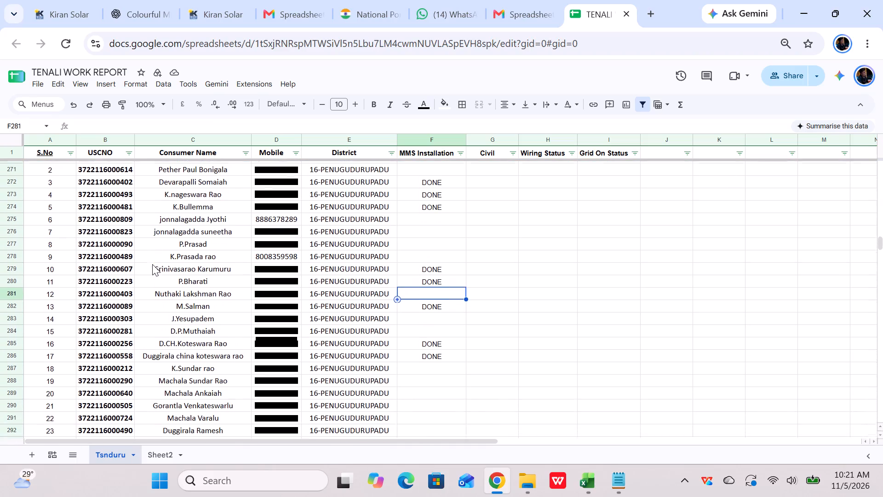
scroll(152, 264, up, 1)
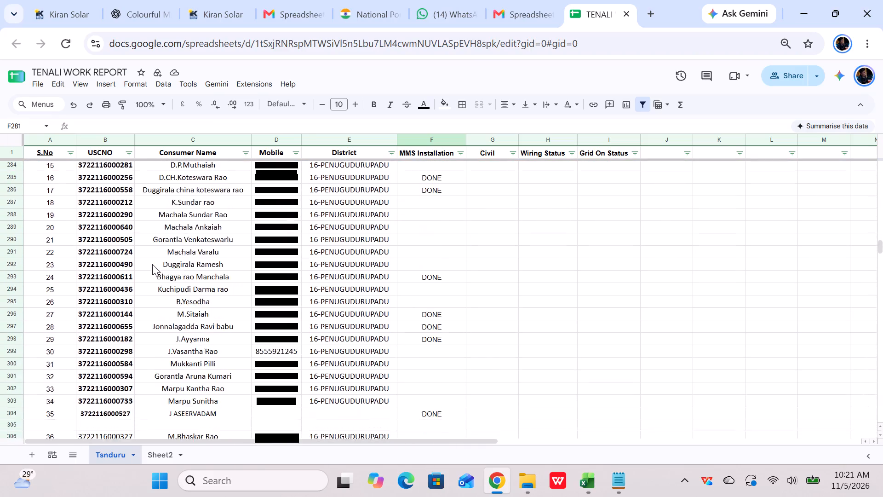
scroll(152, 264, up, 3)
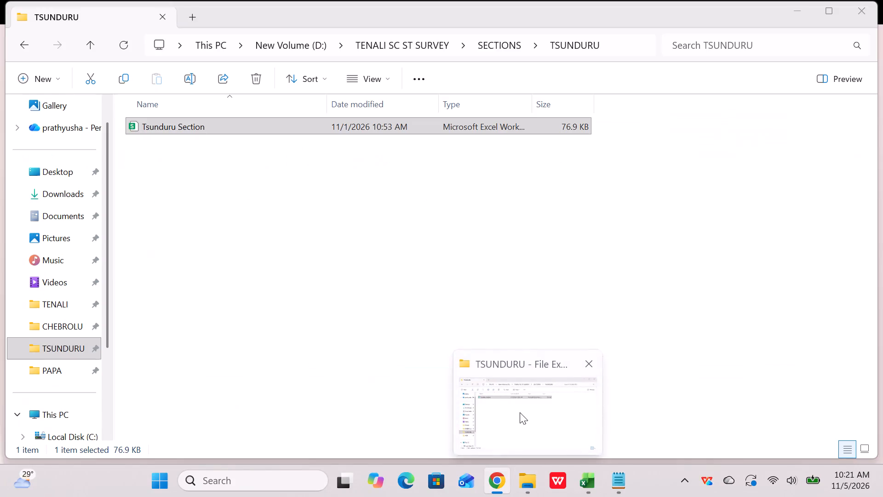
Switch to File Explorer and open the TENALI (1) workbook from the Downloads folder in Excel.
click(520, 412)
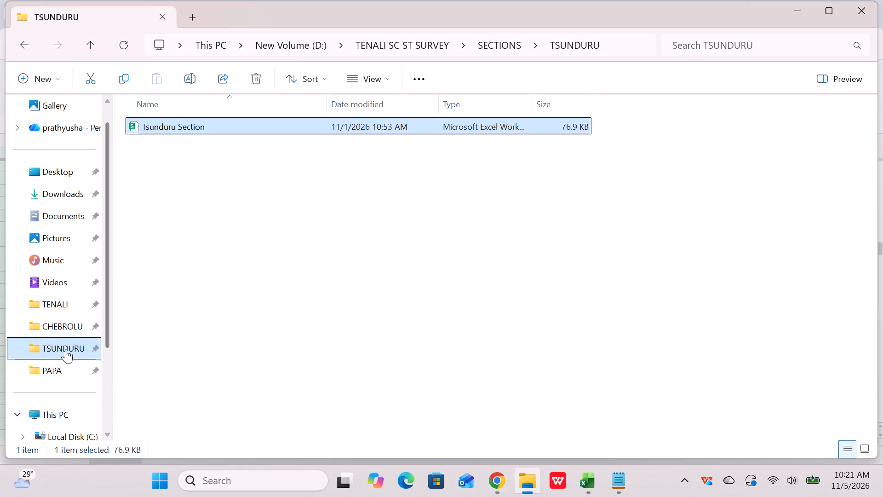
click(66, 197)
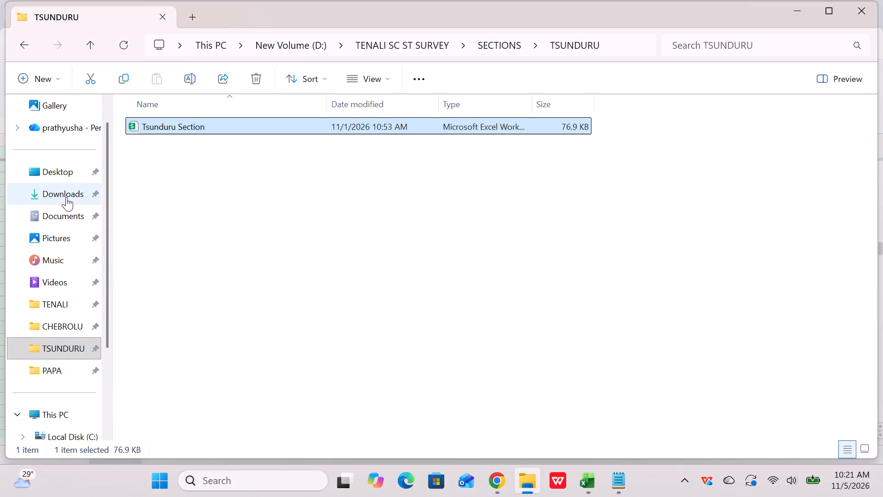
scroll(238, 272, down, 1)
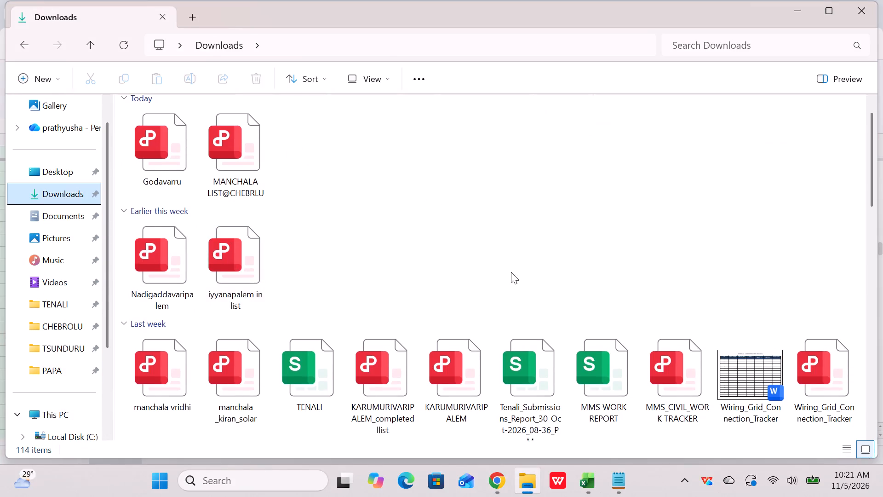
scroll(511, 273, down, 2)
scroll(458, 275, up, 1)
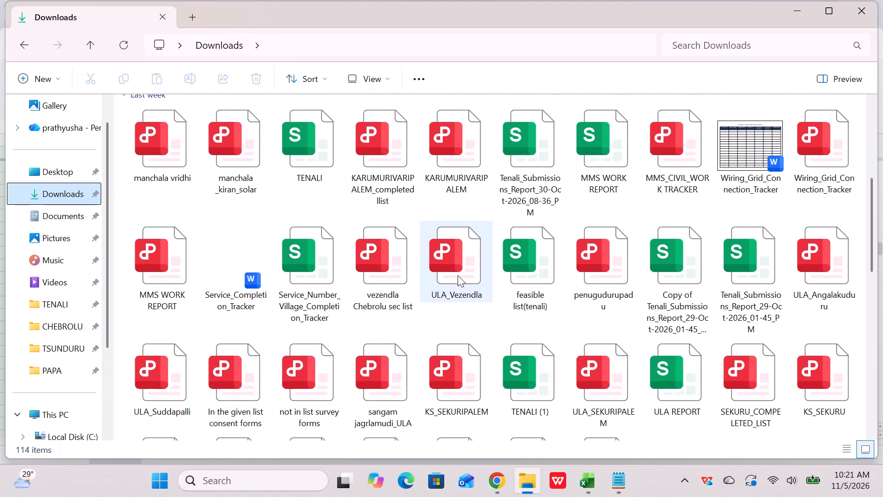
scroll(458, 275, up, 4)
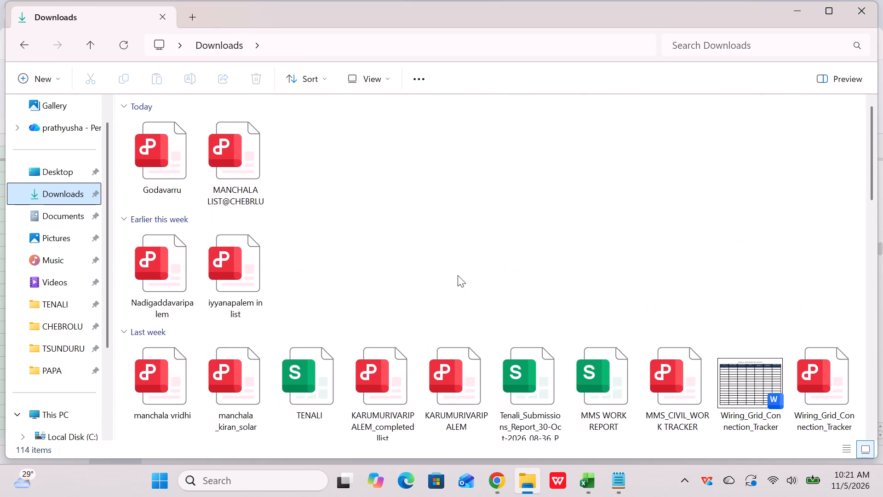
scroll(458, 275, up, 1)
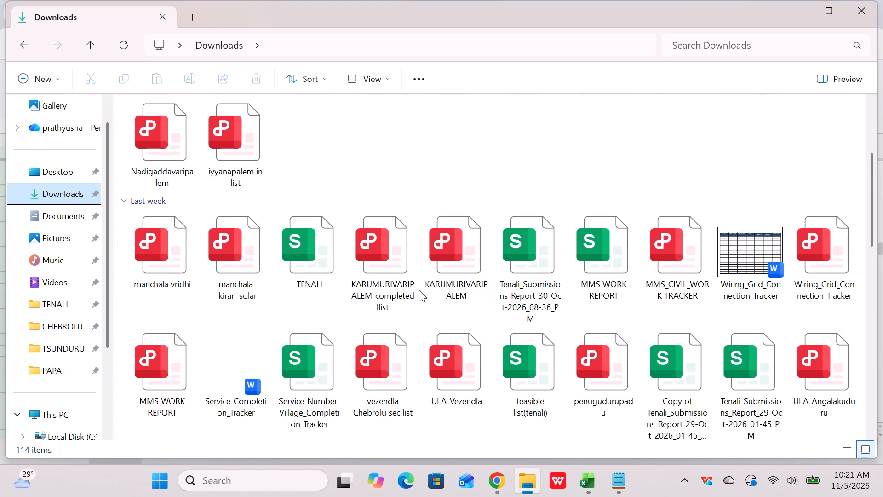
scroll(419, 290, down, 2)
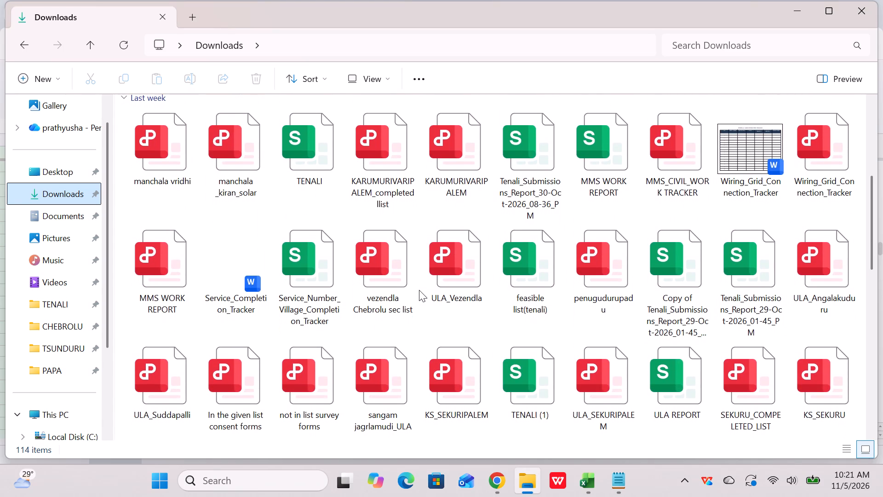
double_click(541, 406)
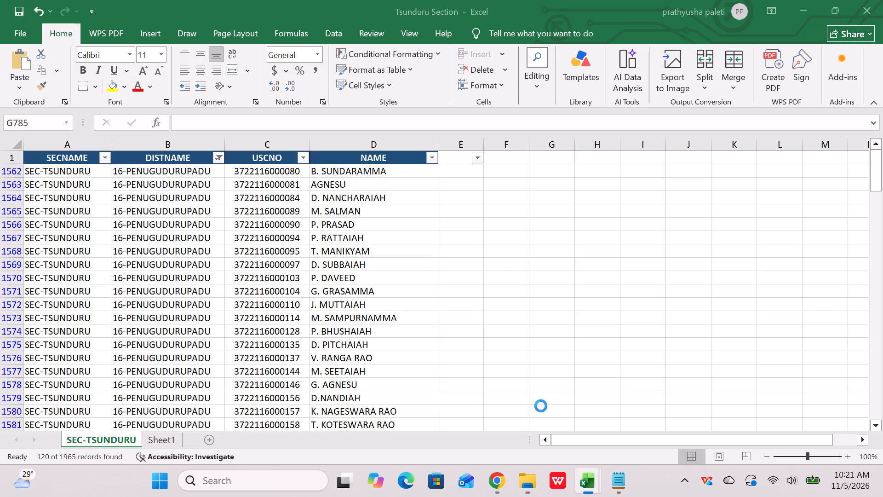
Filter Sheet1's Distribution column by searching GOD so only 02-GODAVARRU (C) is shown.
scroll(241, 237, up, 9)
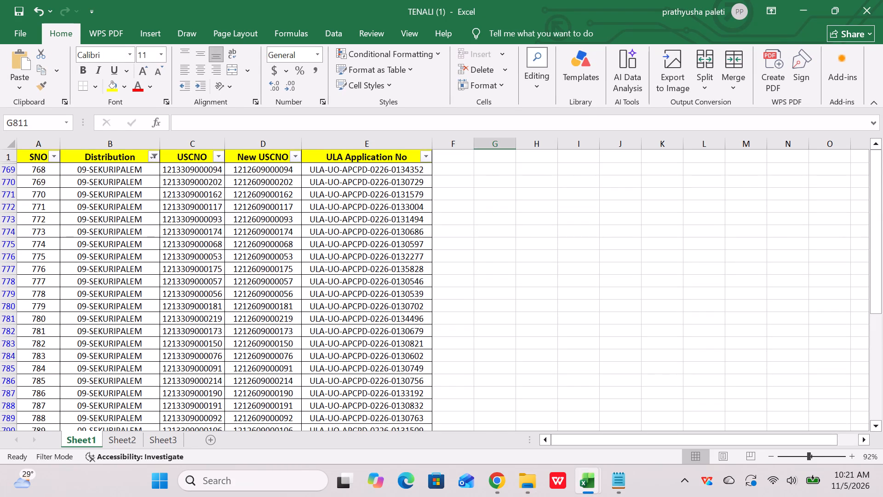
click(153, 156)
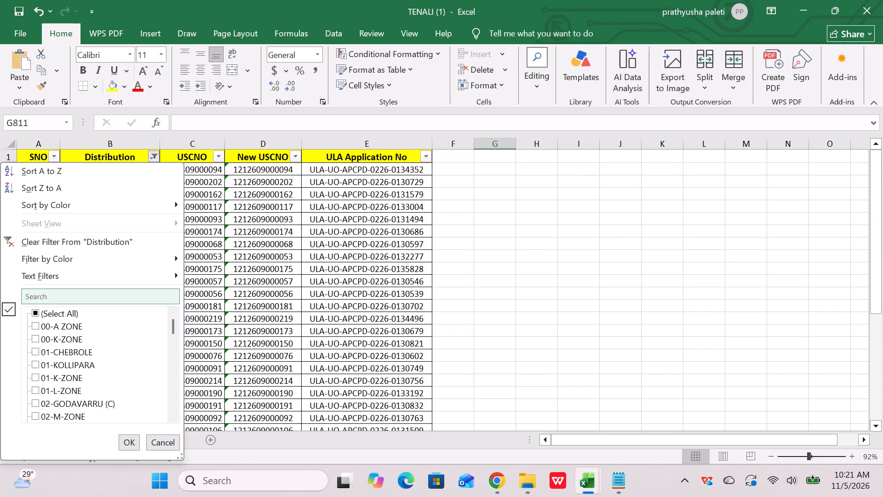
click(98, 295)
text(GOD)
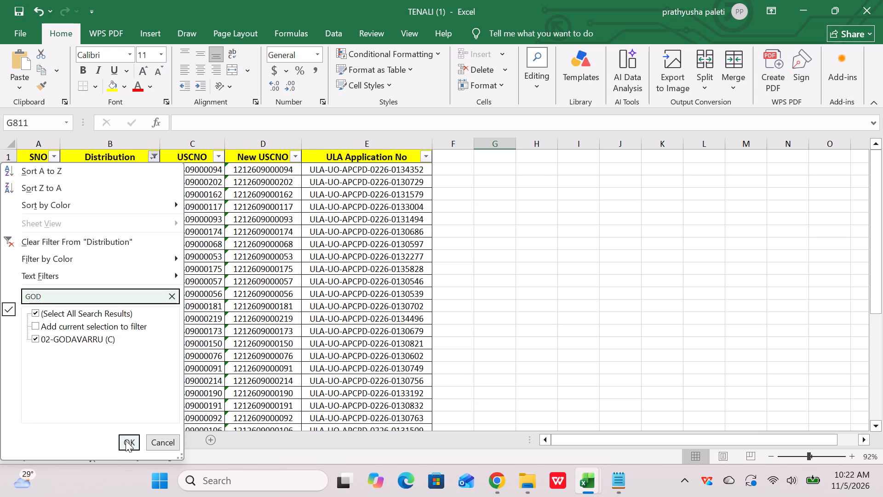
click(127, 442)
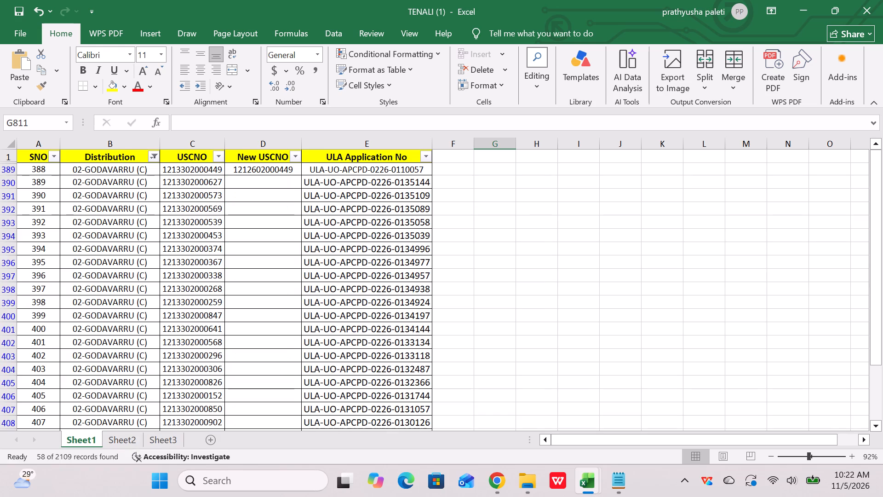
Check through the filtered 02-GODAVARRU (C) records on Sheet1 and print them to PDF24.
scroll(213, 390, down, 4)
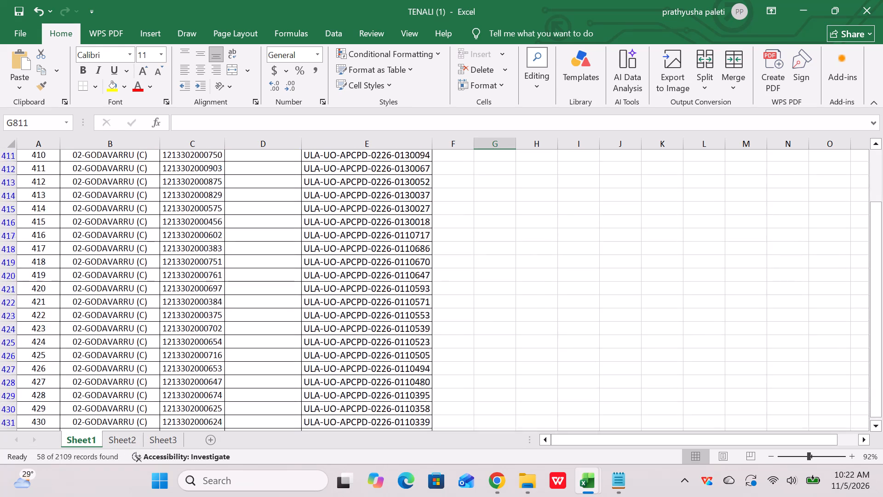
scroll(213, 390, down, 2)
scroll(213, 390, up, 7)
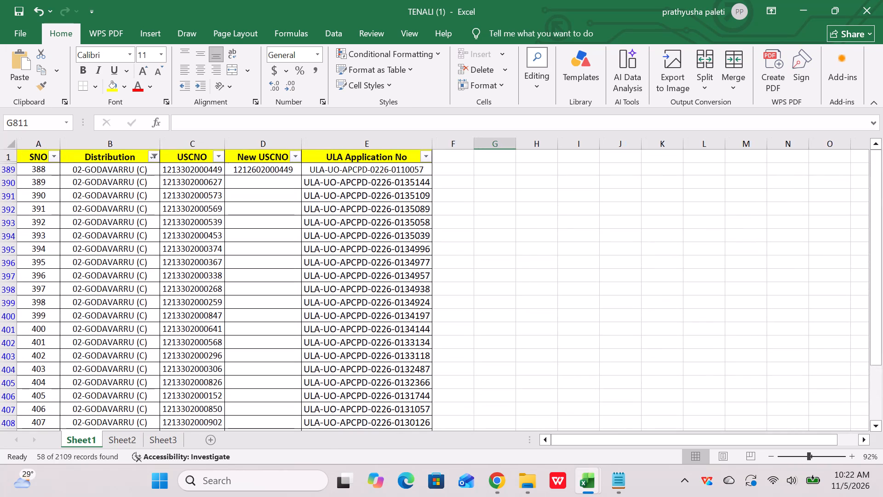
key(ctrl+p)
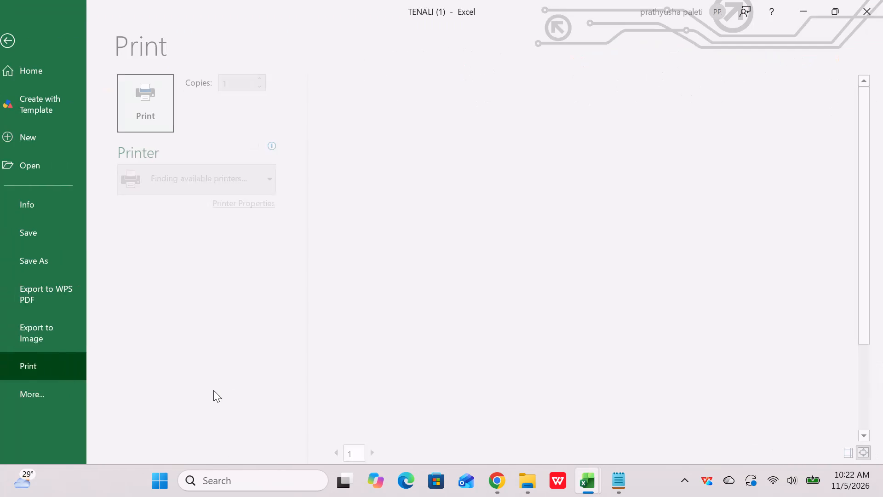
click(145, 91)
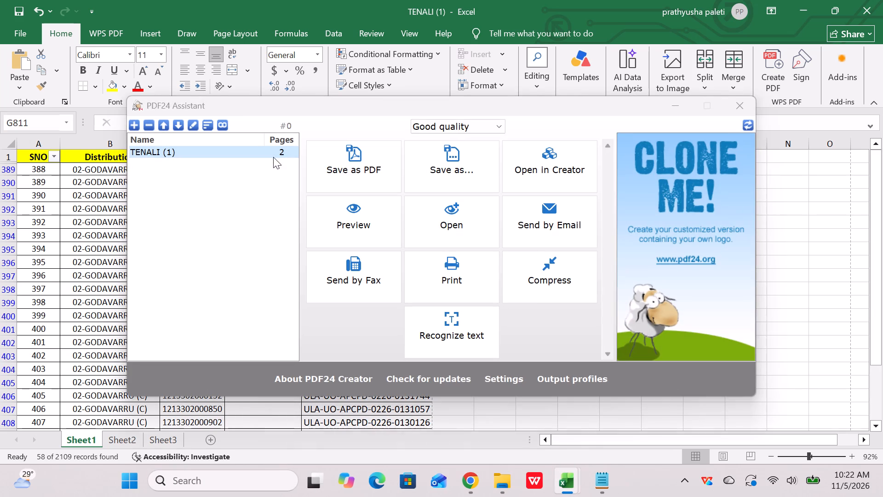
Save the printed 02-GODAVARRU (C) list as a PDF named GODAVARRU_ULA in the Downloads folder.
click(377, 179)
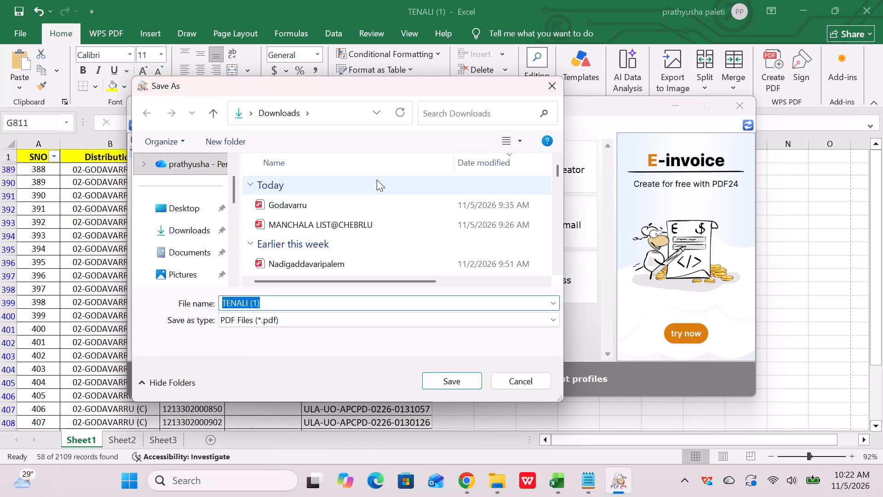
key(BackSpace)
key(g)
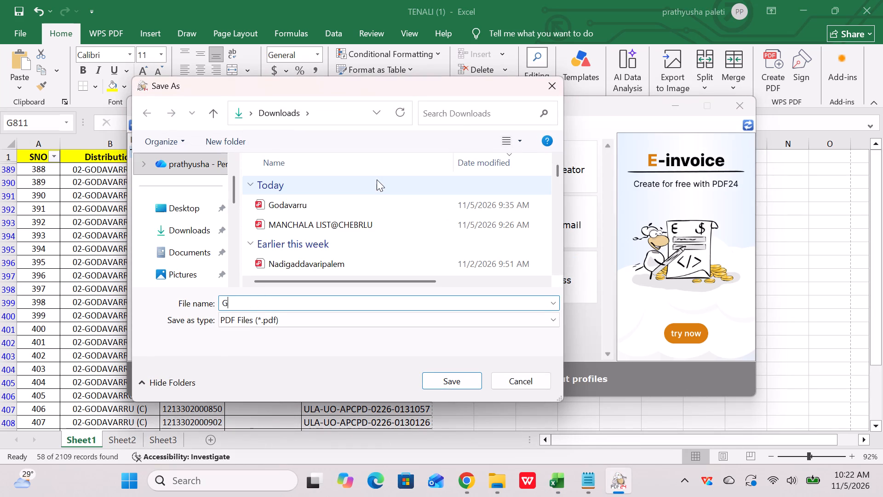
key(o)
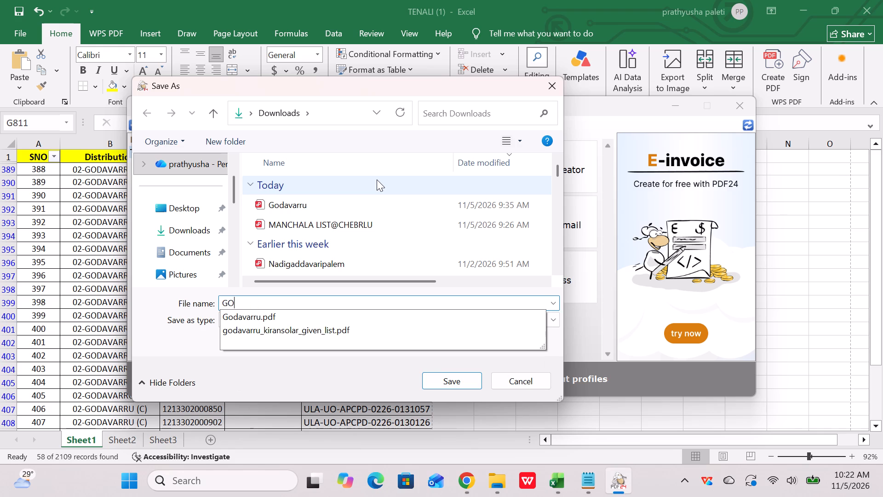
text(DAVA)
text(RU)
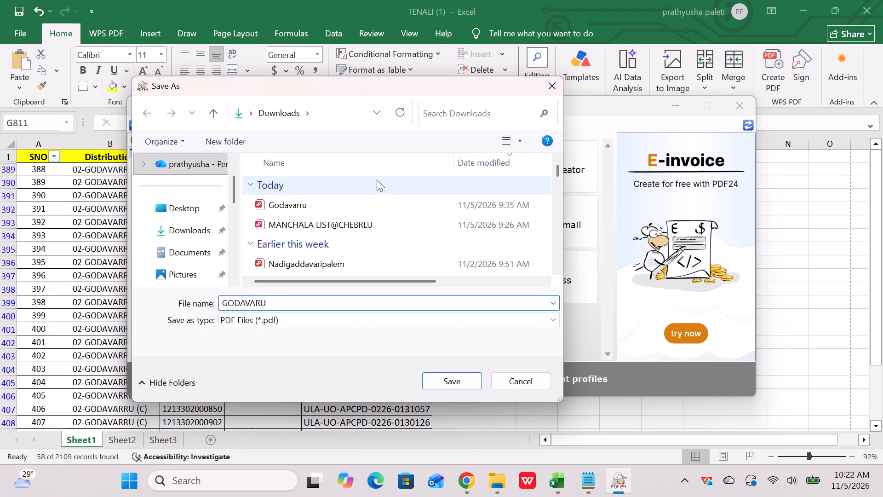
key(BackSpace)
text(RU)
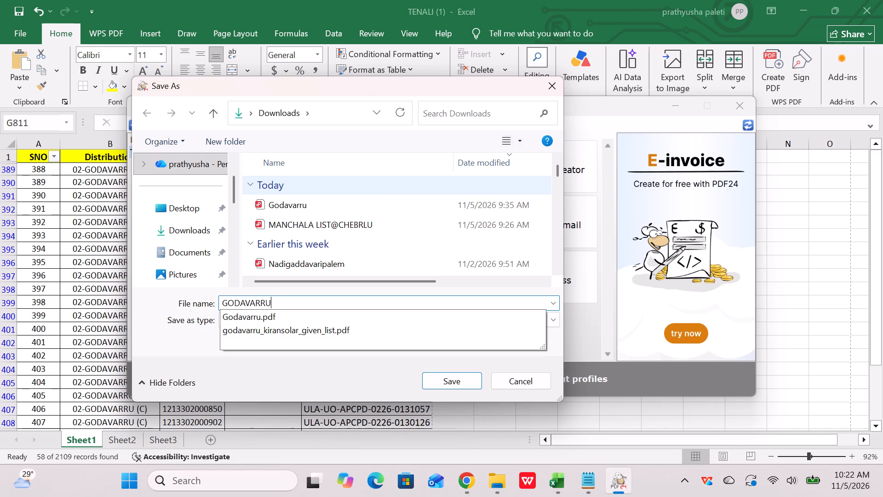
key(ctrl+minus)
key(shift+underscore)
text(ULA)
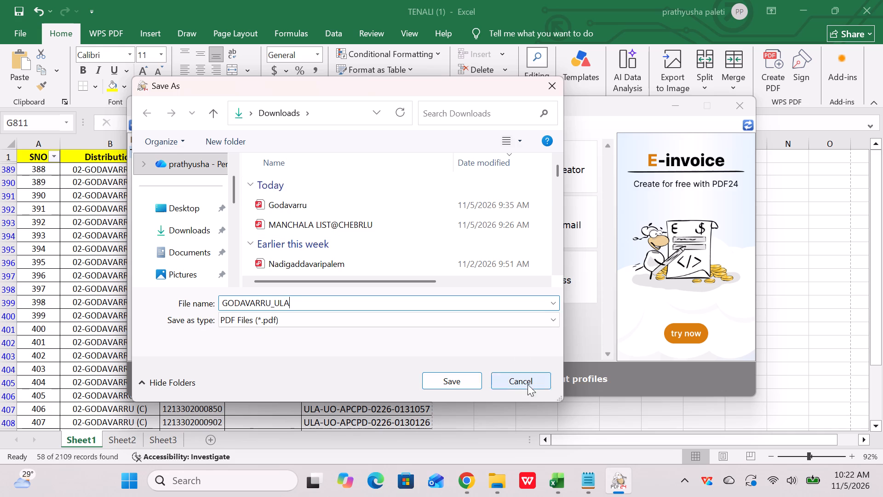
click(456, 386)
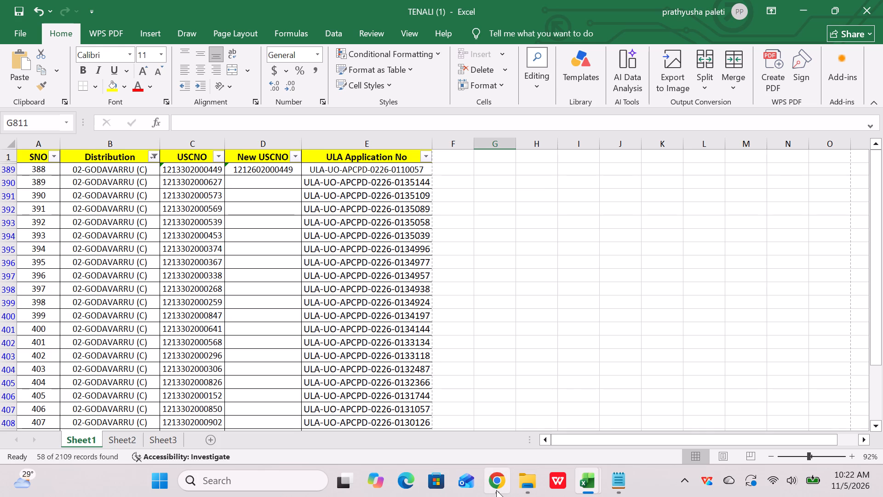
Switch to File Explorer, refresh the Downloads folder and copy the GODAVARRU_ULA PDF.
click(527, 484)
drag(527, 484, 254, 312)
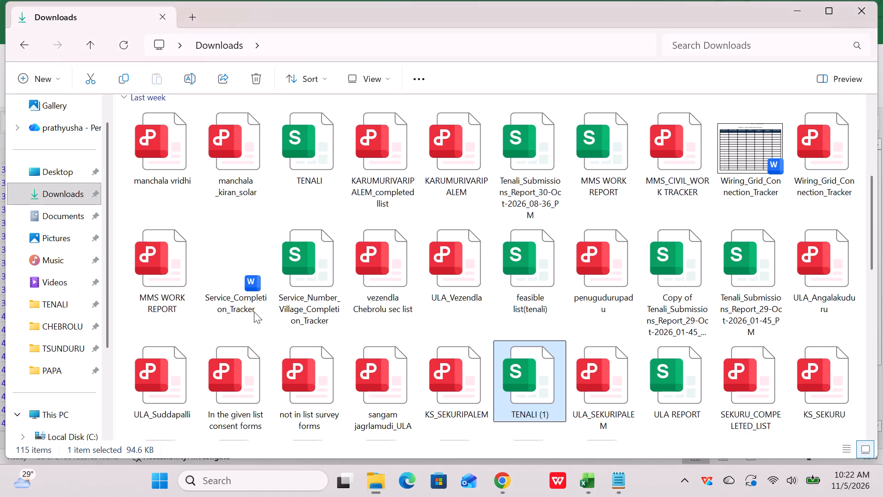
drag(254, 312, 242, 294)
scroll(225, 245, up, 10)
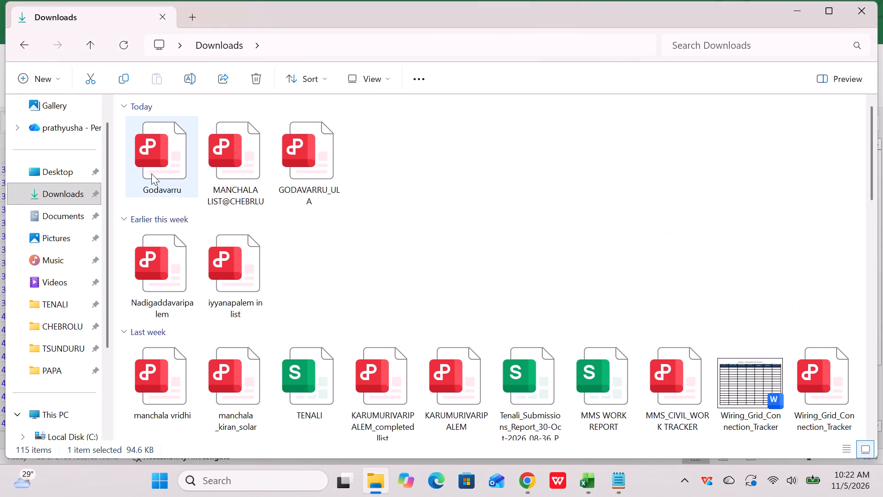
scroll(150, 172, up, 8)
click(124, 41)
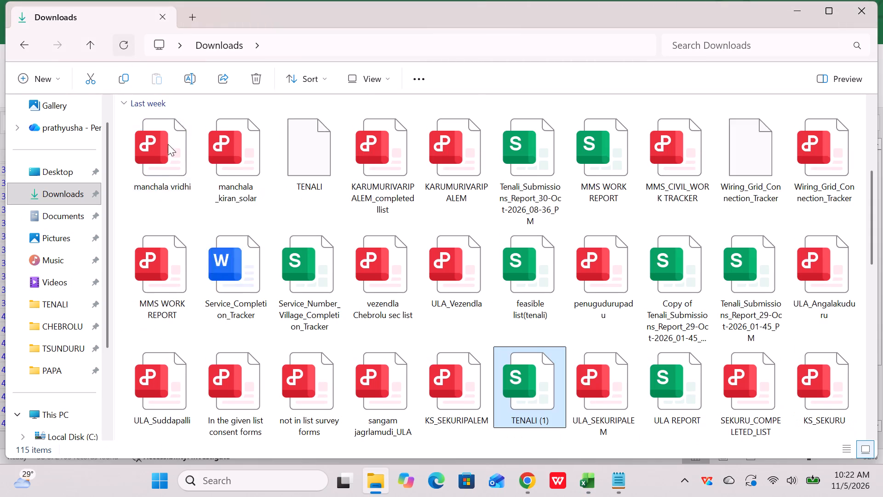
scroll(176, 173, up, 6)
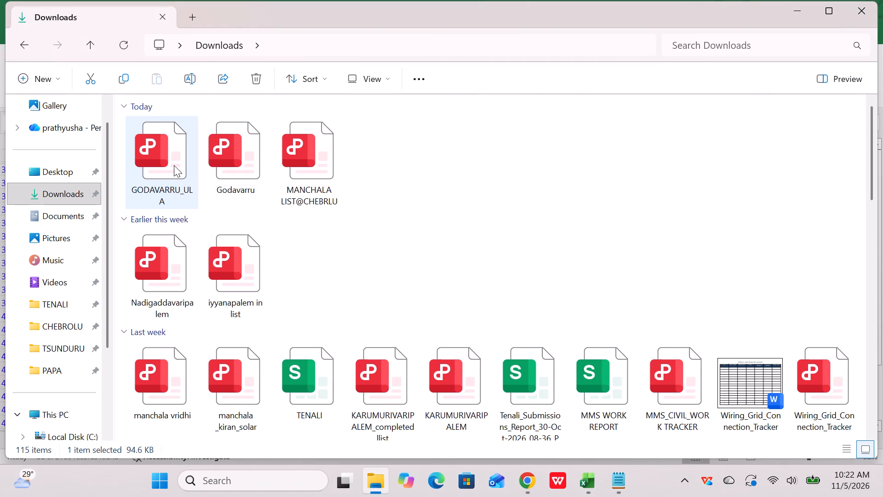
click(174, 165)
key(ctrl+c)
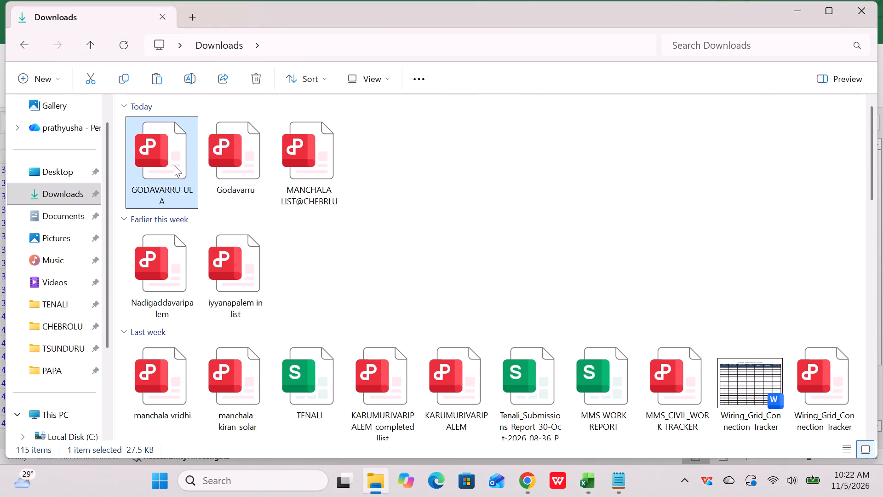
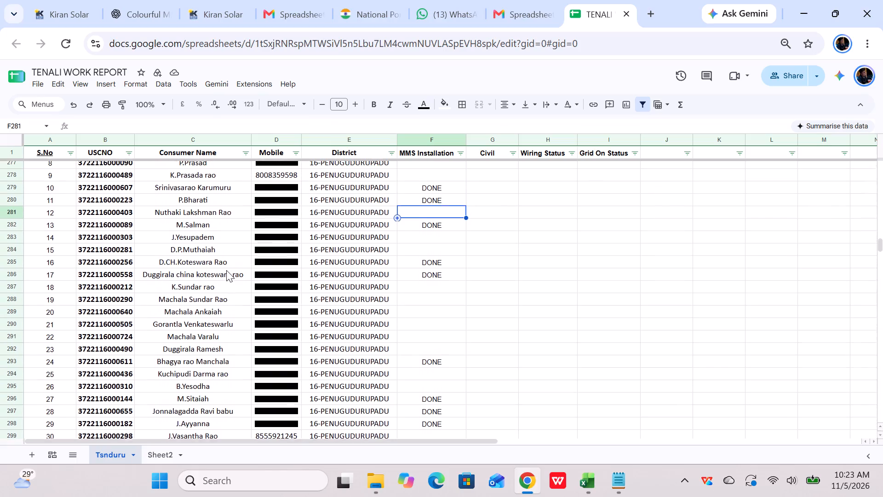
Mark MMS Installation as DONE for S.No 6 and 7 in the 16-PENUGUDURUPADU section of the Tsnduru sheet.
scroll(226, 270, up, 4)
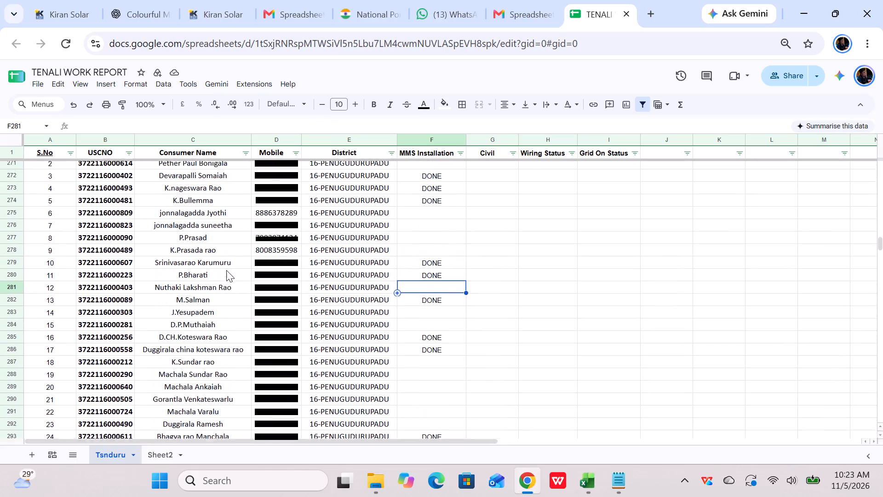
scroll(226, 270, up, 1)
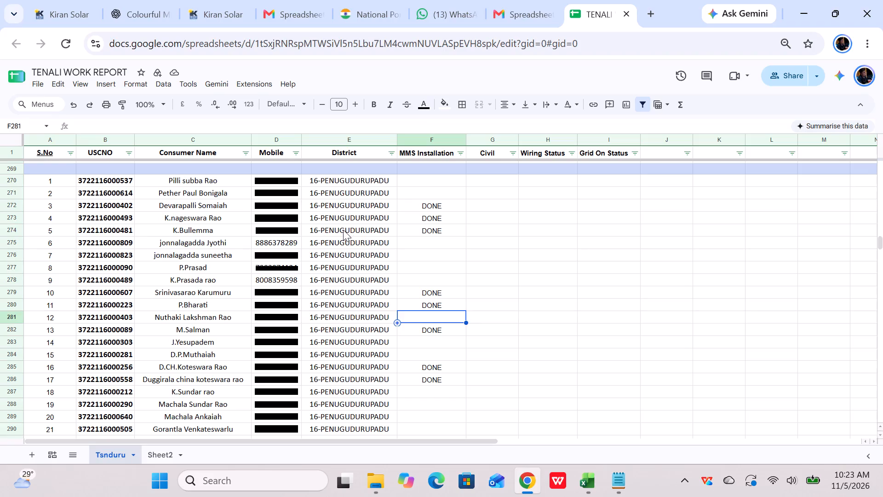
click(412, 241)
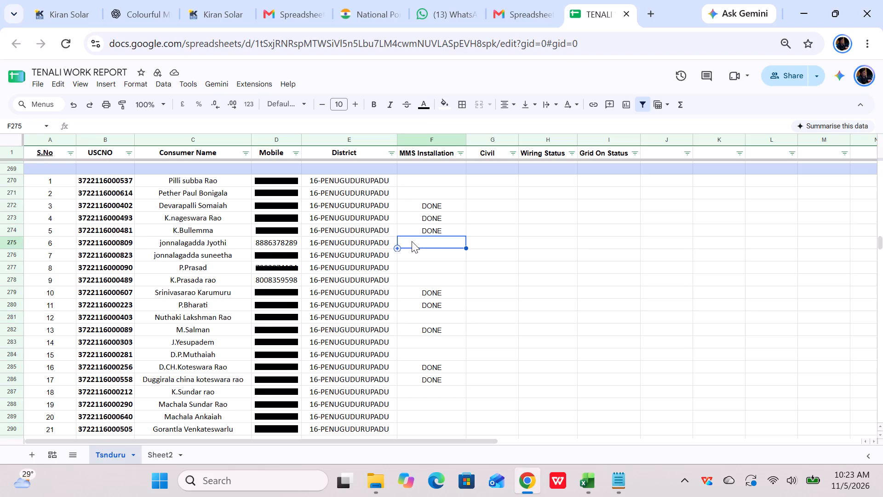
key(d)
click(450, 255)
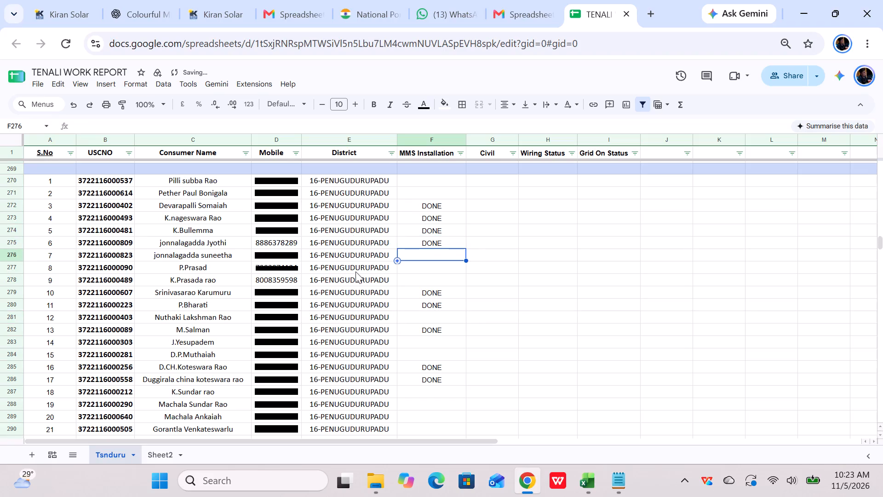
key(d)
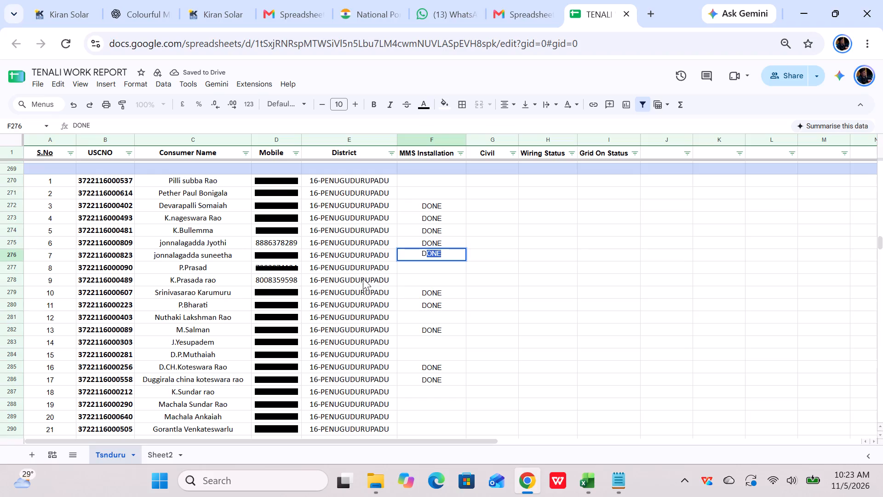
click(434, 273)
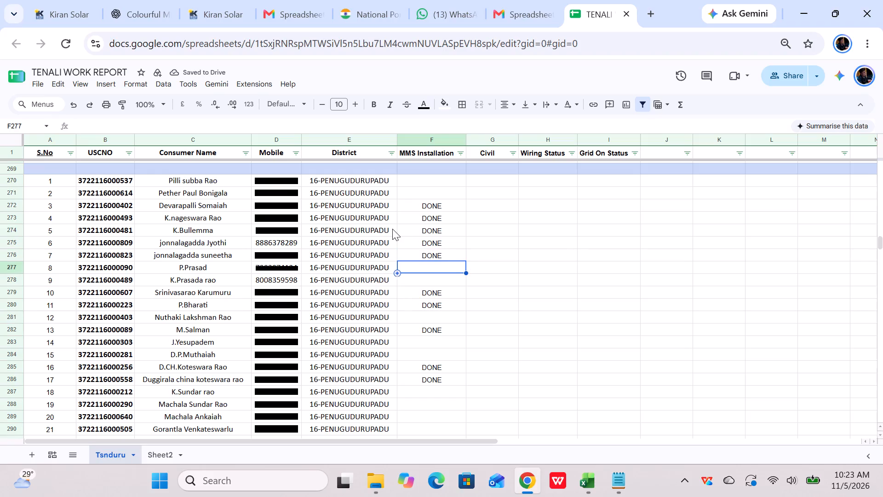
Look through the 16-PENUGUDURUPADU section's records to check their MMS Installation entries.
scroll(363, 256, down, 3)
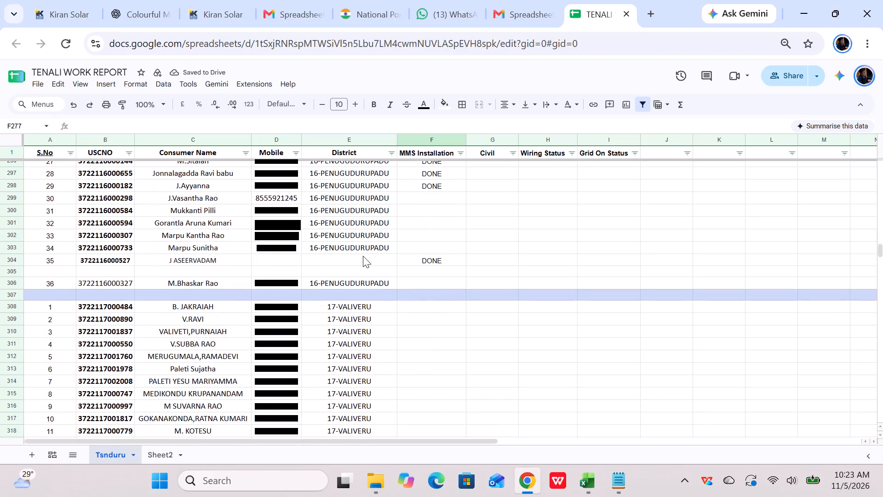
scroll(363, 256, up, 1)
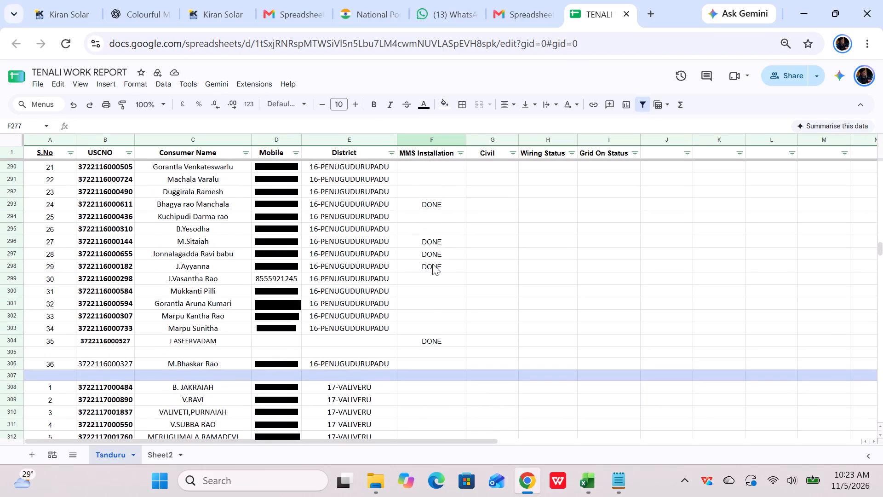
scroll(437, 202, up, 2)
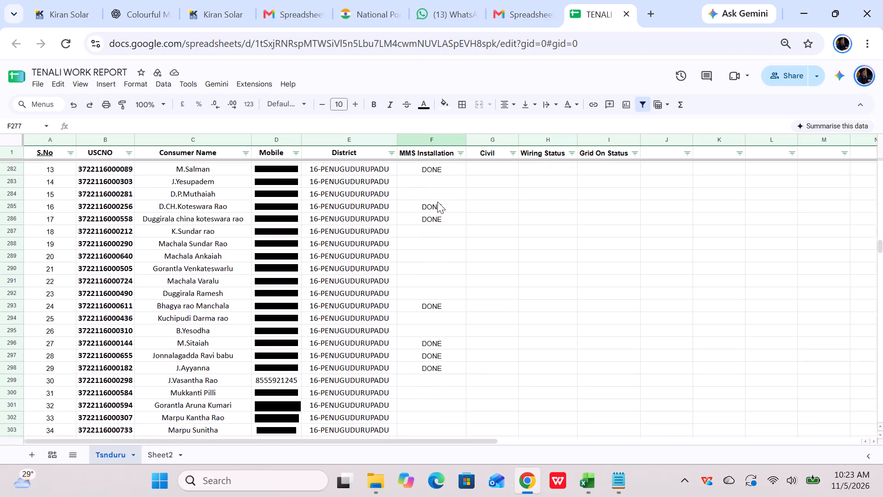
scroll(437, 202, up, 3)
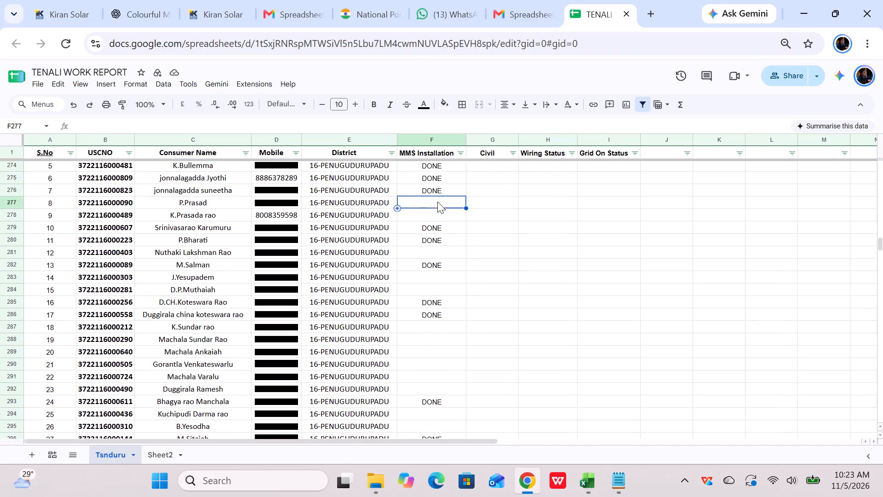
scroll(437, 202, up, 2)
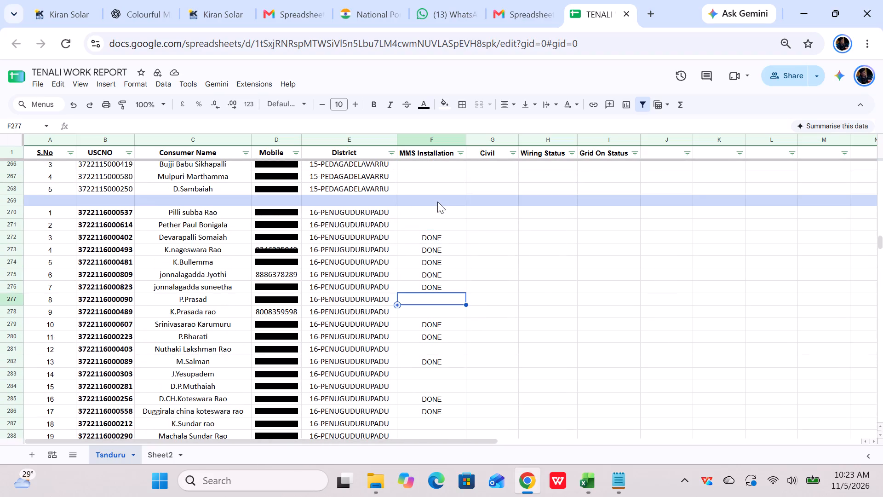